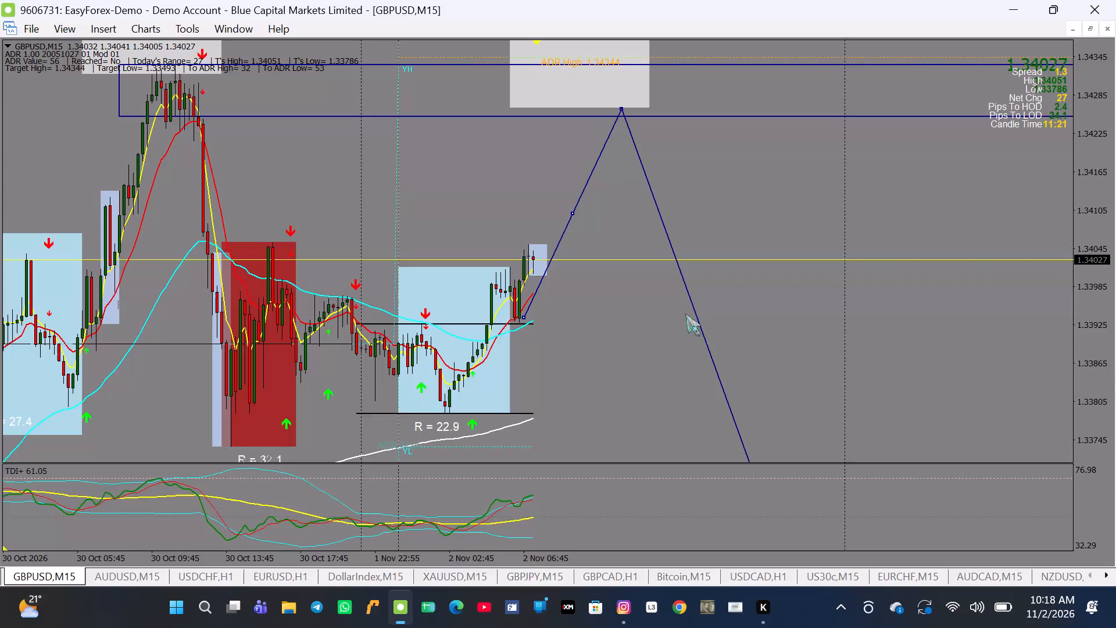
Shift the peak of the GBPUSD projection slightly earlier, rejoining the rising and falling trendlines at the grey ADR High box's lower edge.
click(686, 321)
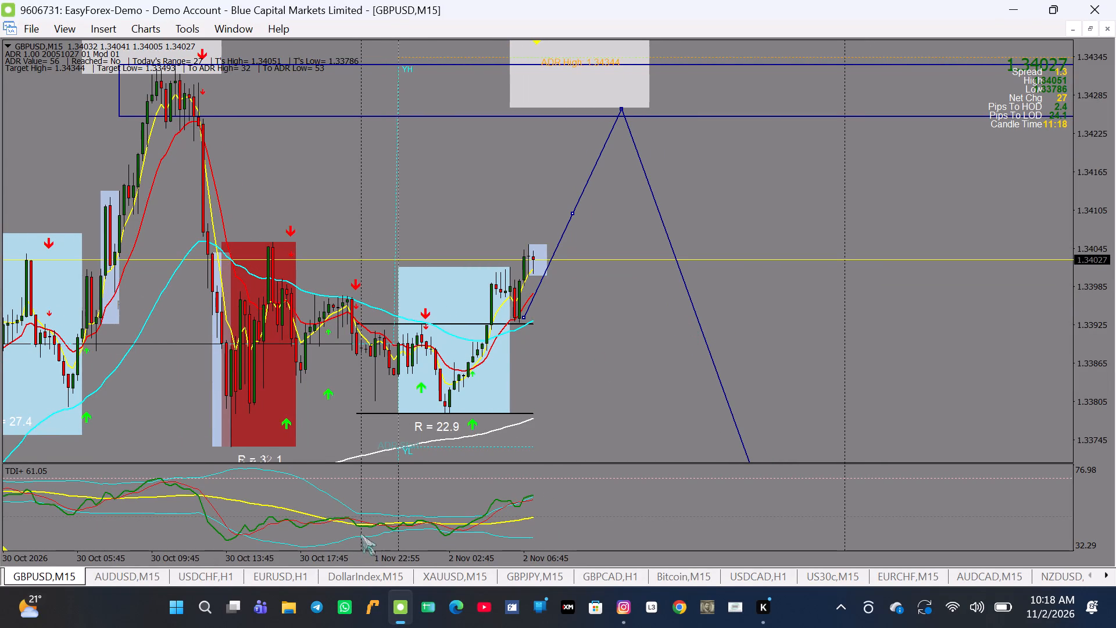
click(568, 216)
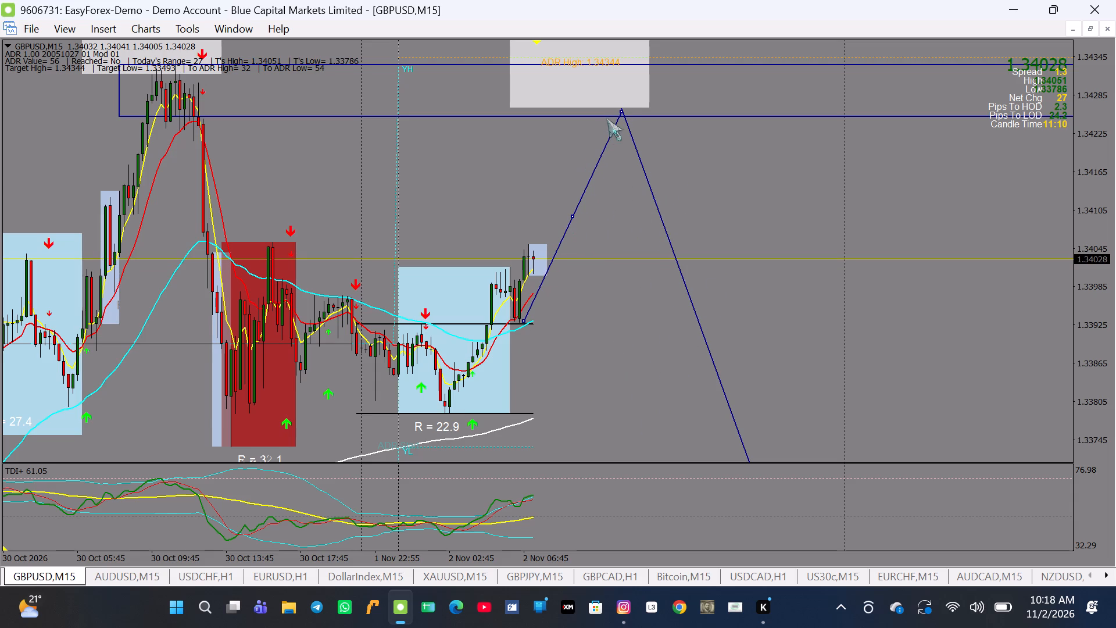
drag(619, 107, 614, 107)
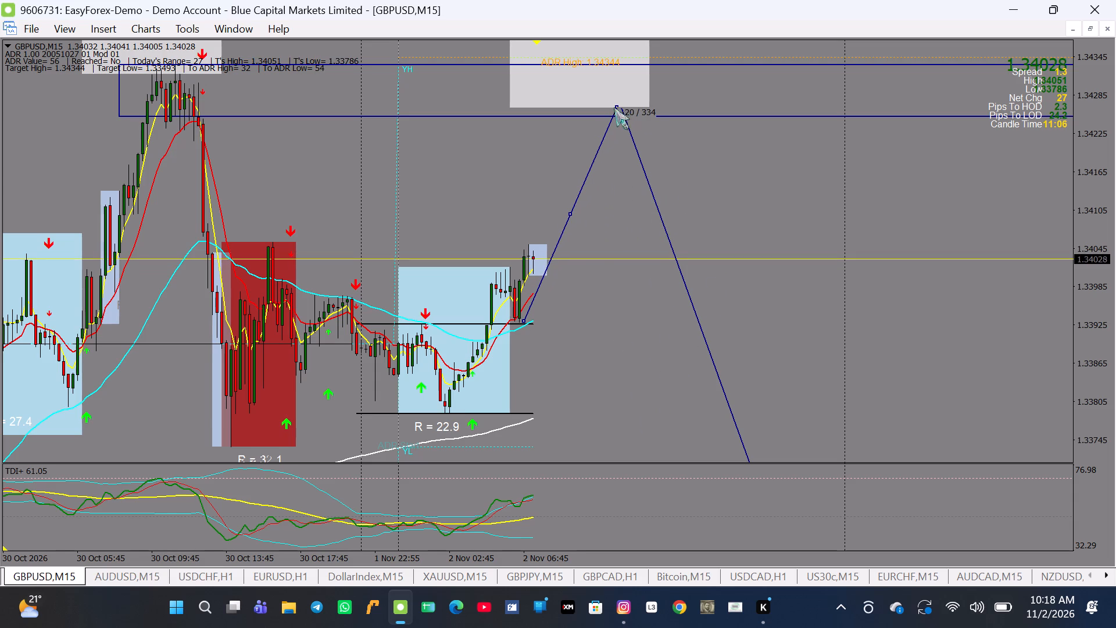
drag(614, 107, 609, 107)
double_click(621, 110)
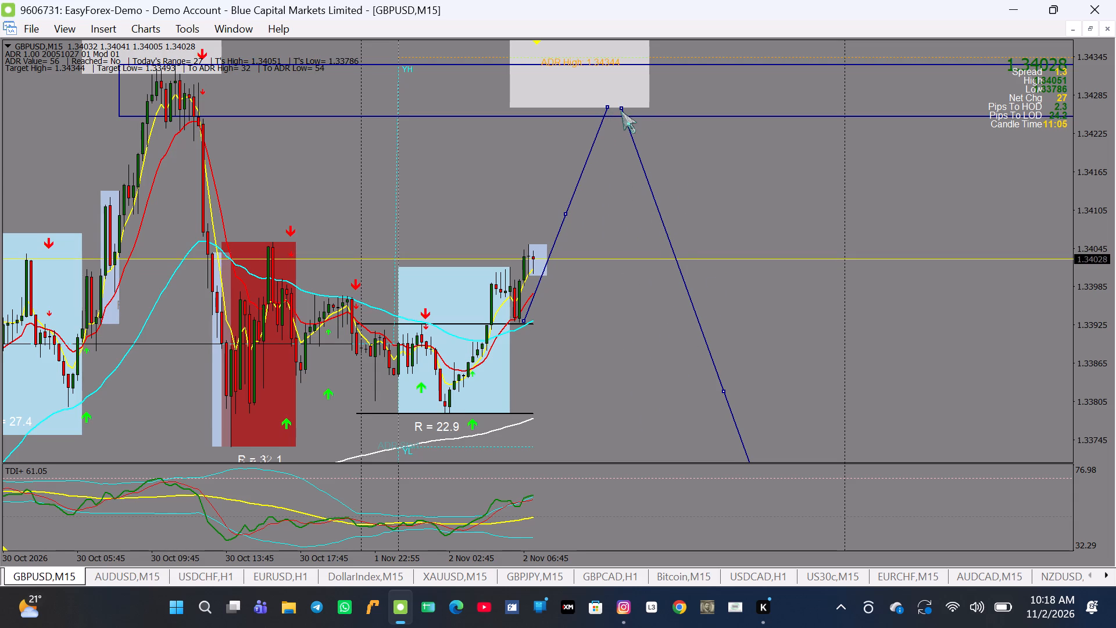
drag(621, 110, 607, 108)
double_click(607, 108)
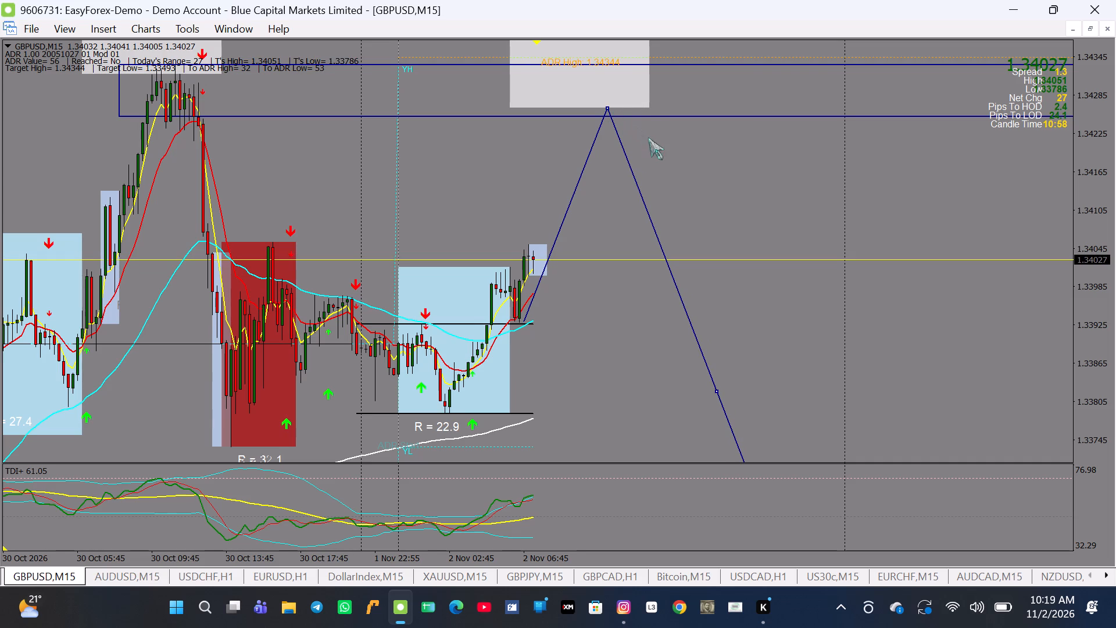
double_click(606, 105)
drag(725, 190, 695, 189)
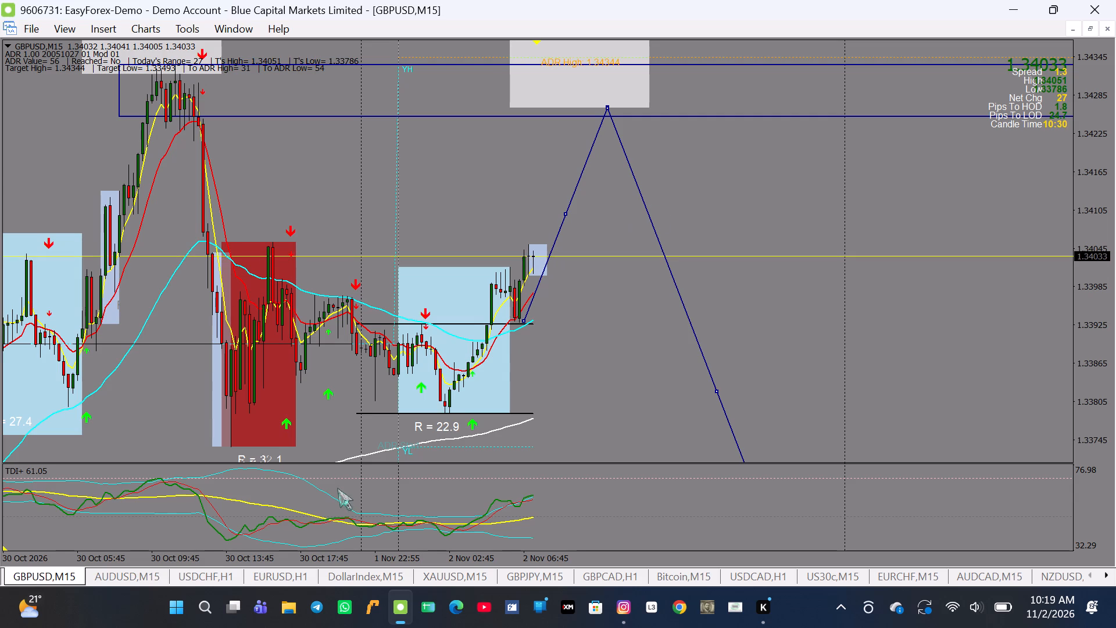
Switch the GBPJPY chart to the 1-hour timeframe.
click(520, 576)
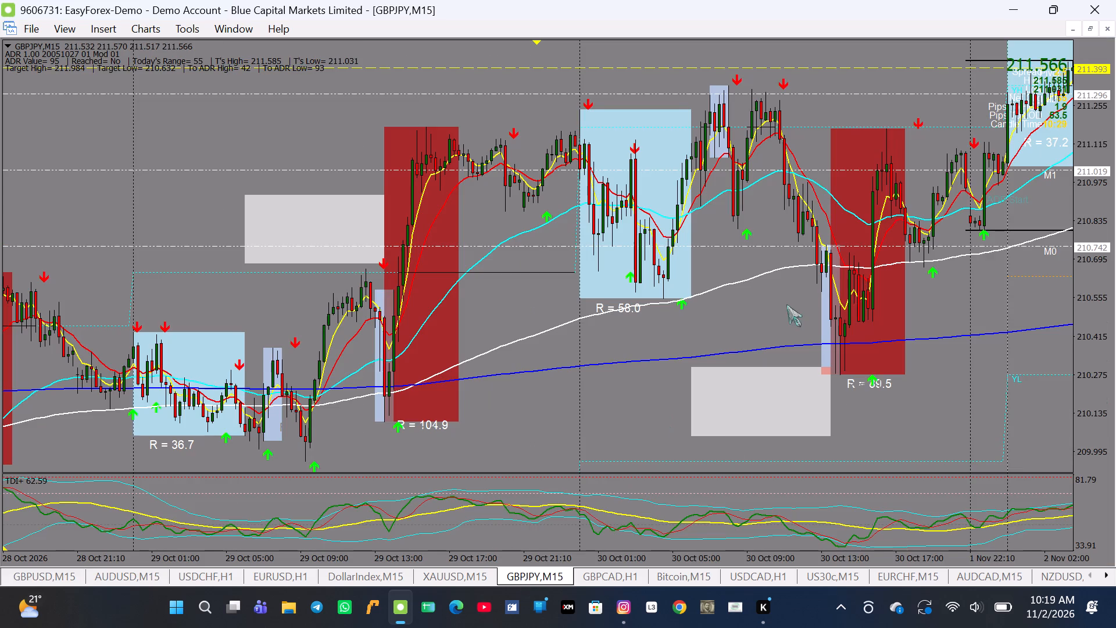
drag(786, 304, 213, 282)
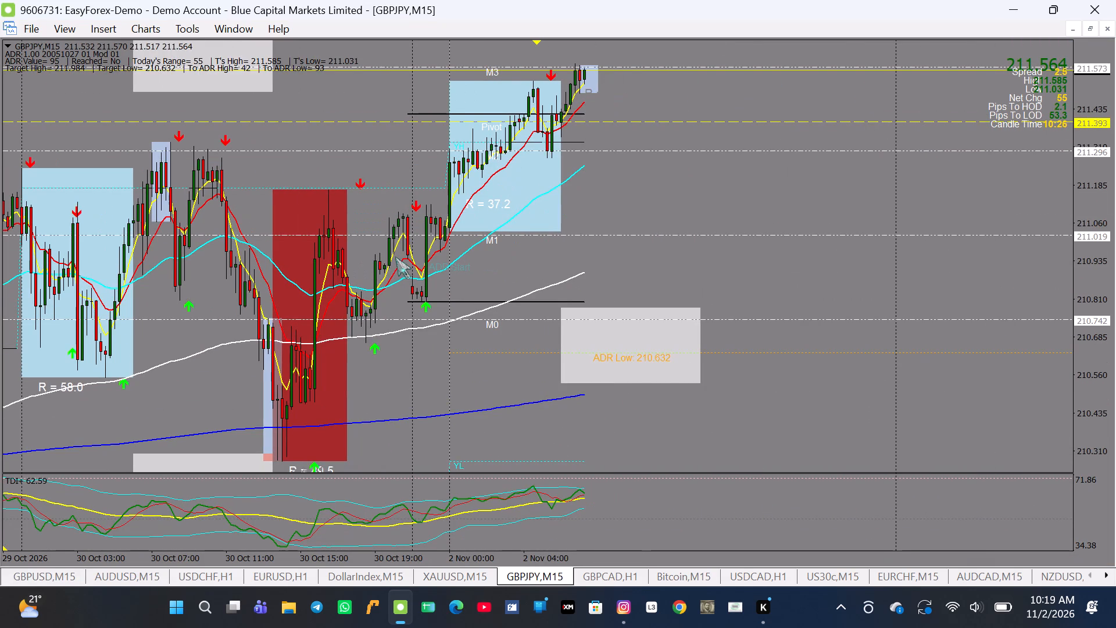
drag(433, 354, 473, 352)
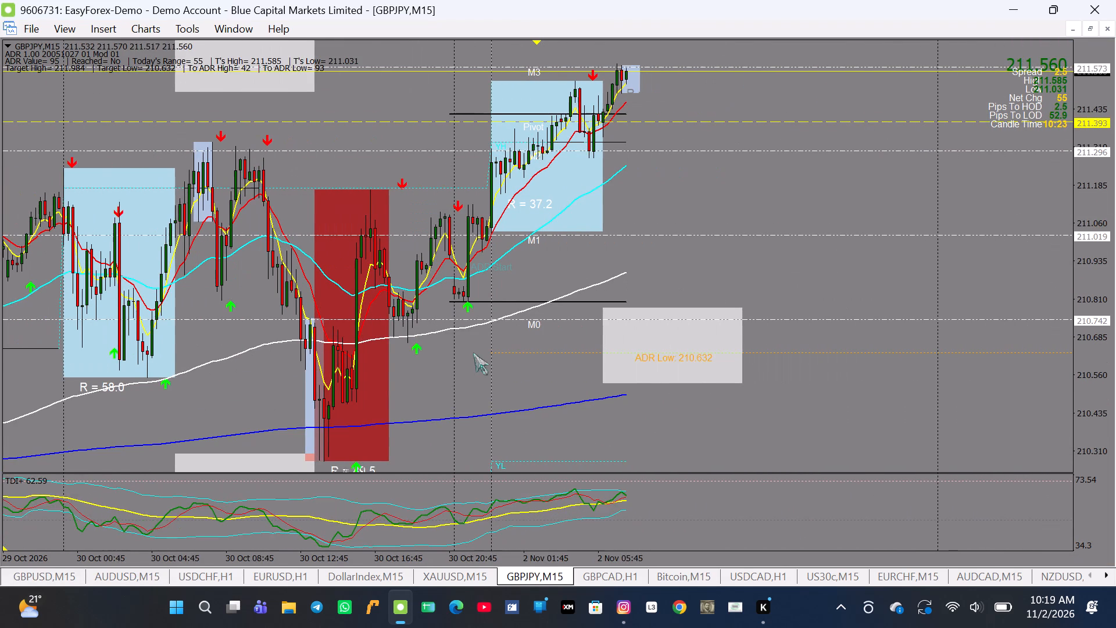
right_click(769, 210)
click(825, 340)
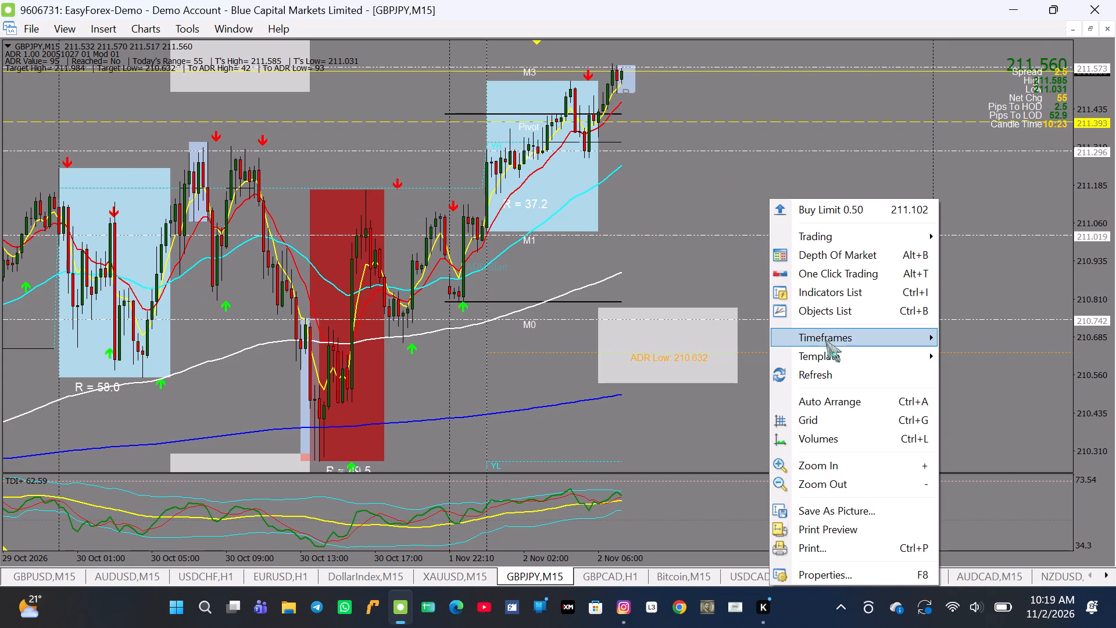
click(992, 410)
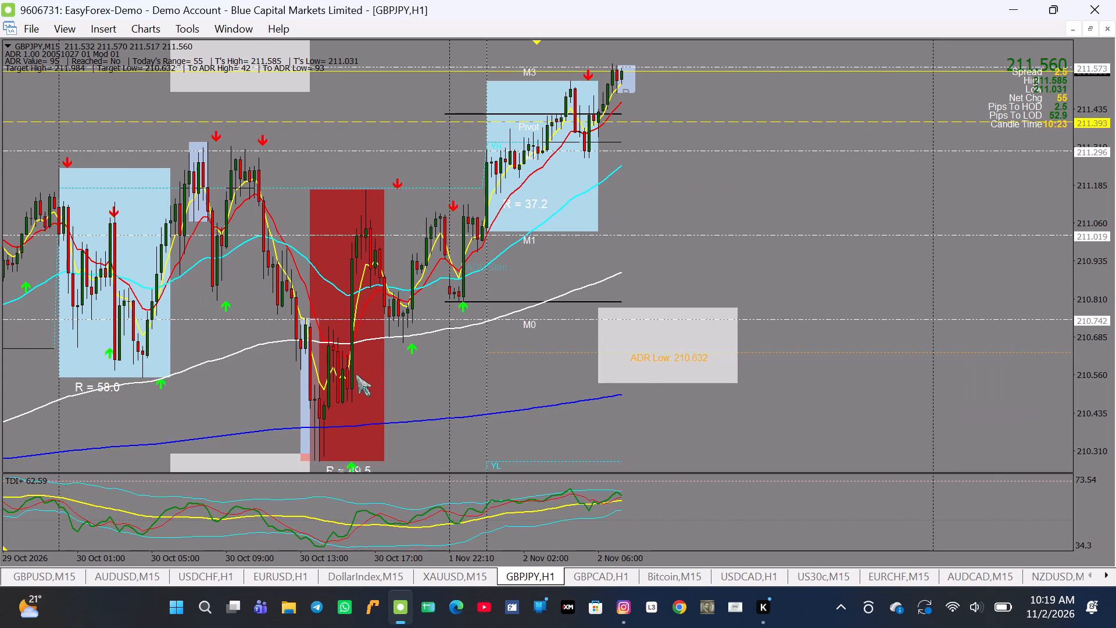
Examine recent price action on the GBPJPY 1-hour chart and compare it with the GBPUSD, USDCHF, DollarIndex and XAUUSD charts.
drag(356, 374, 812, 374)
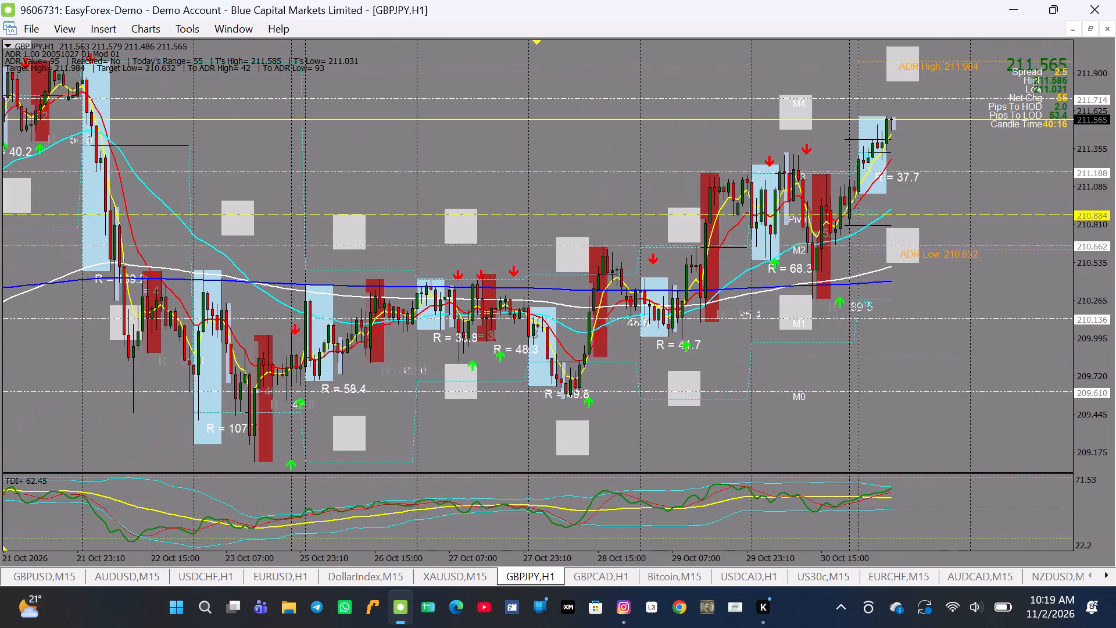
drag(812, 374, 898, 376)
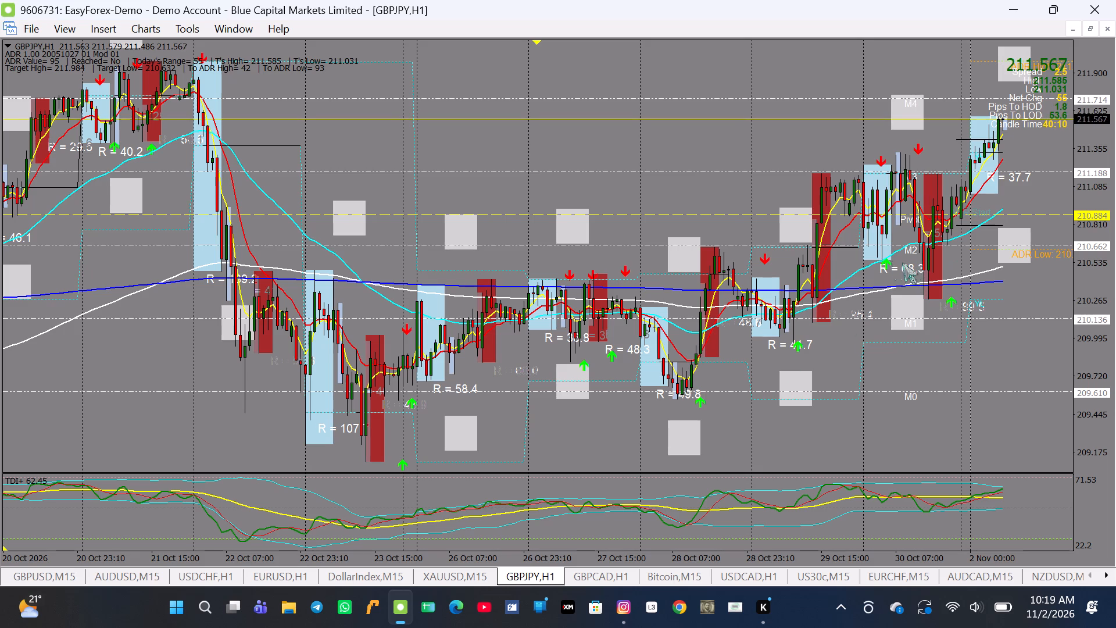
drag(946, 366, 686, 345)
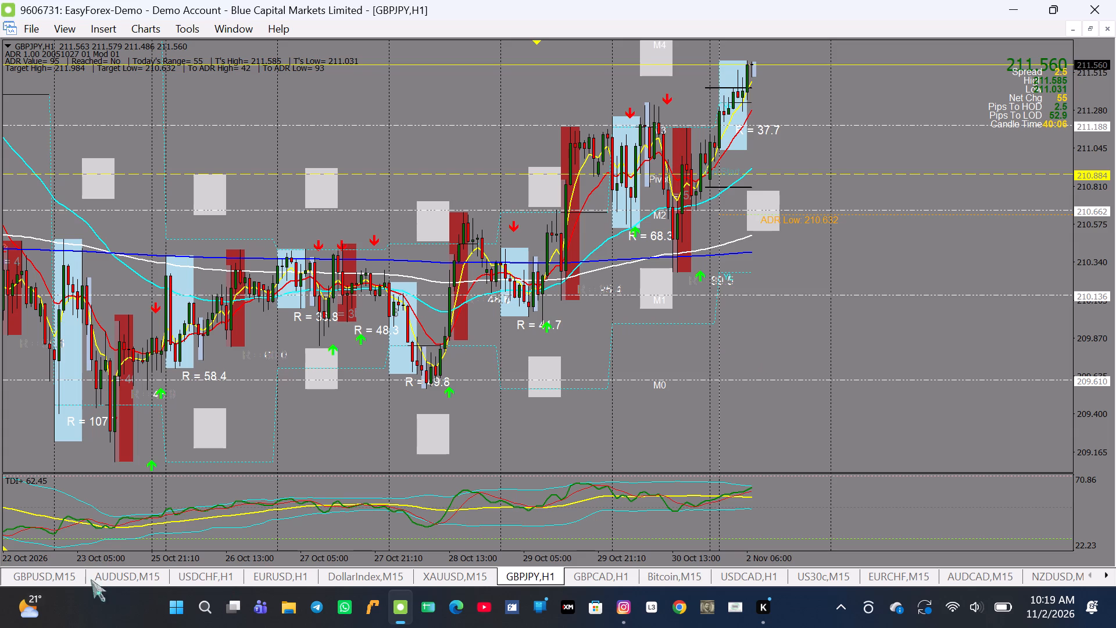
click(76, 576)
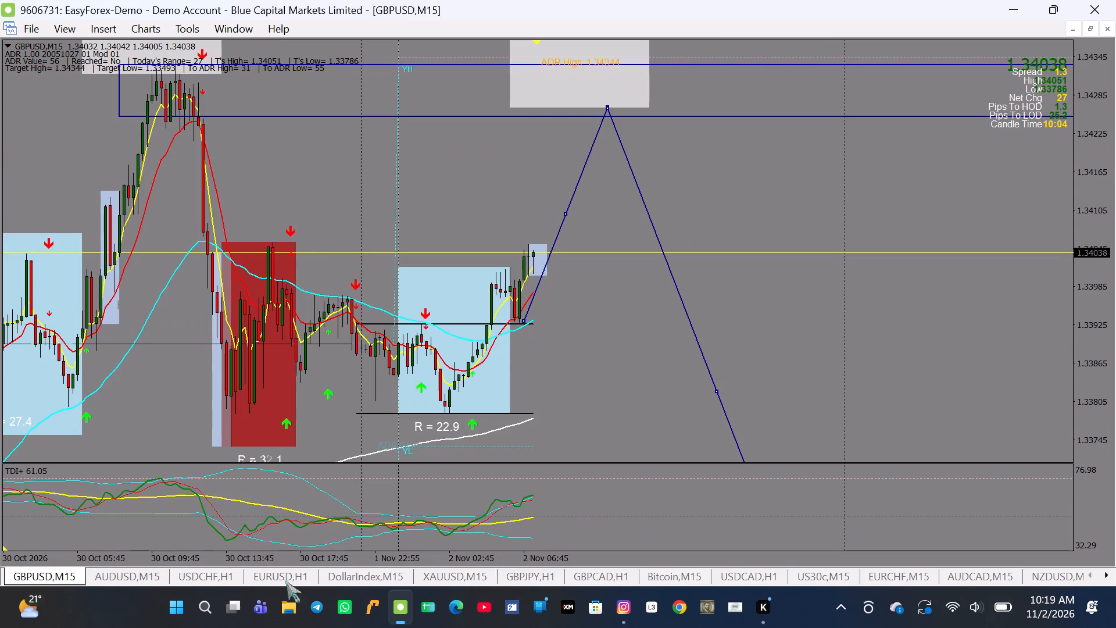
click(227, 573)
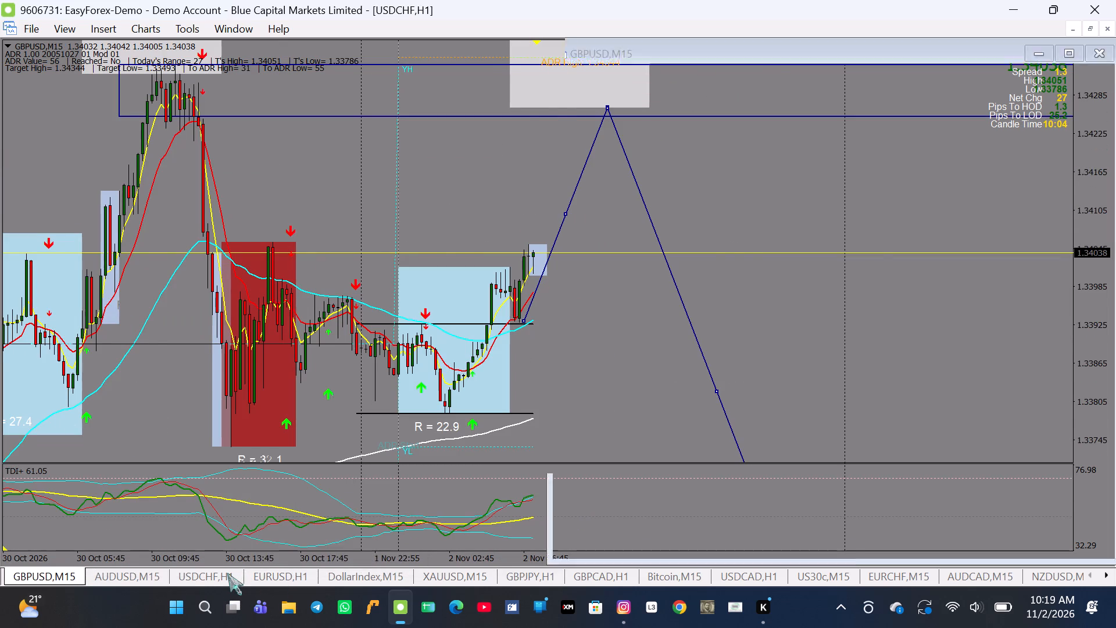
click(374, 578)
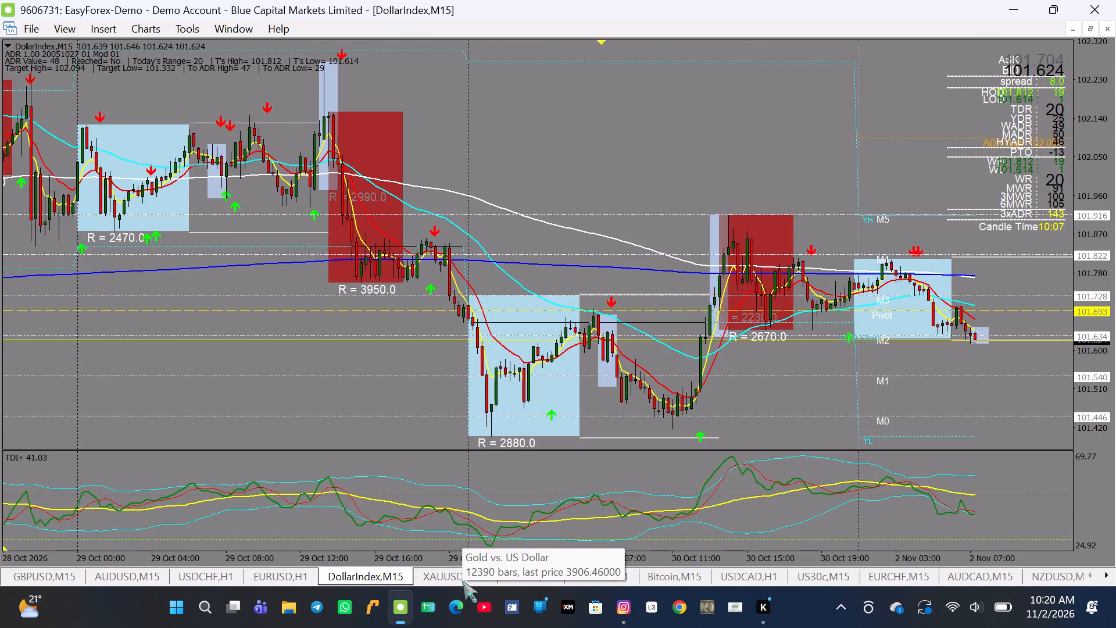
click(462, 580)
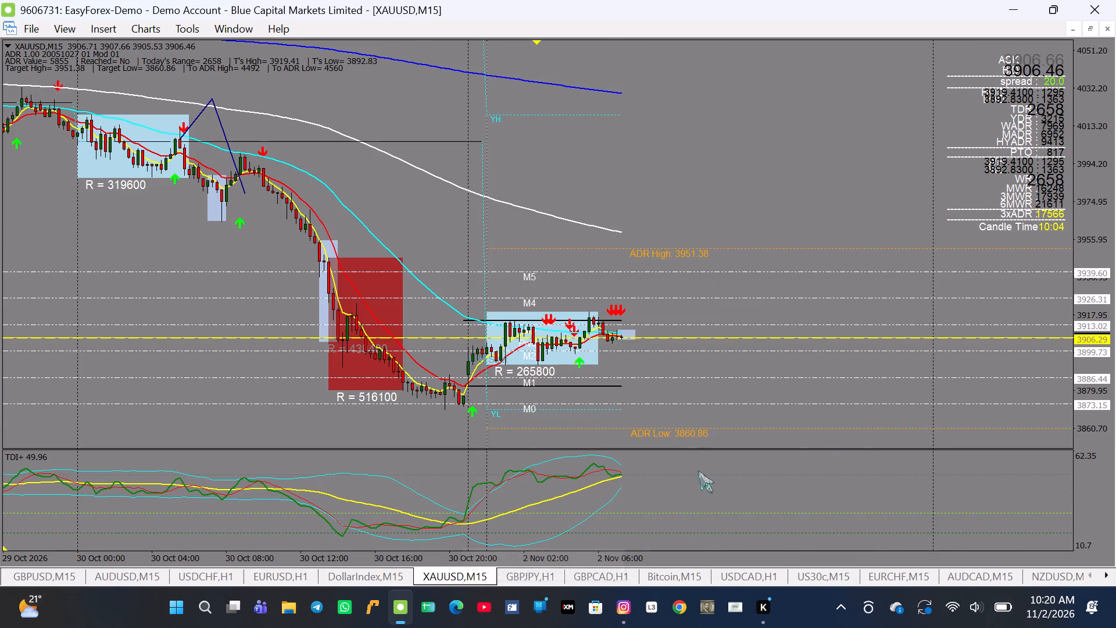
drag(736, 384, 659, 384)
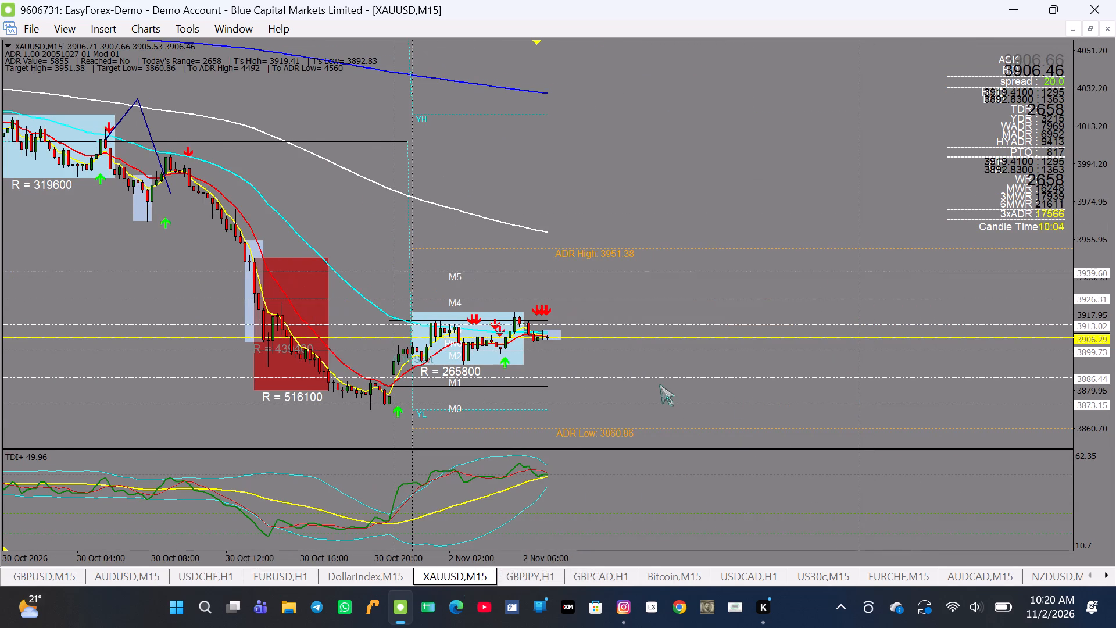
drag(1097, 341, 1065, 233)
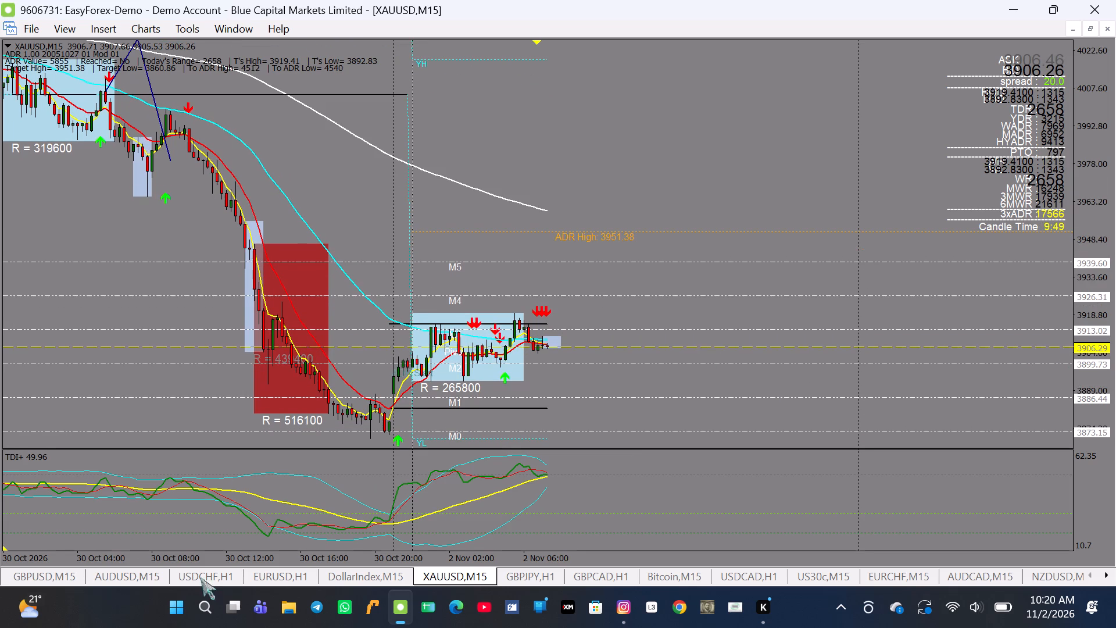
Switch the EURUSD chart to the 15-minute timeframe.
click(263, 575)
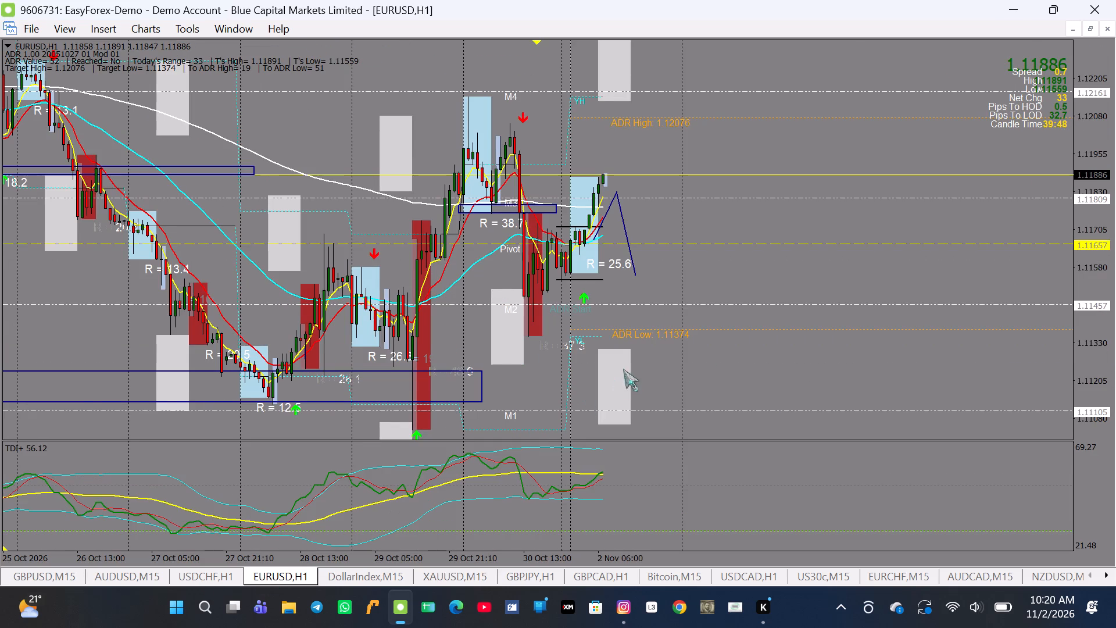
drag(632, 365, 429, 341)
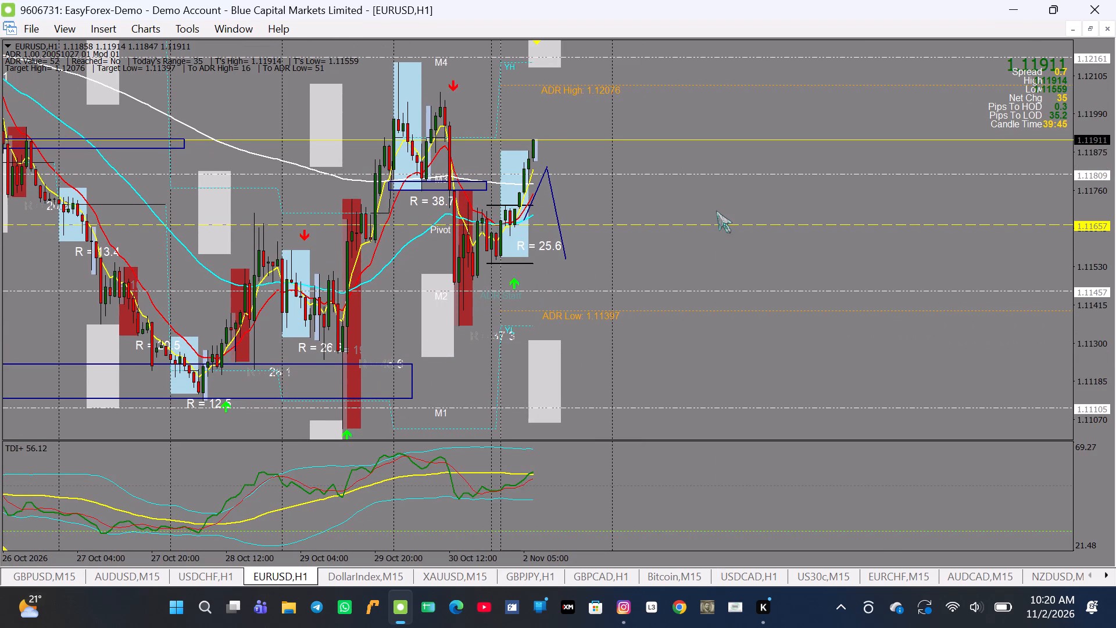
right_click(716, 210)
click(766, 336)
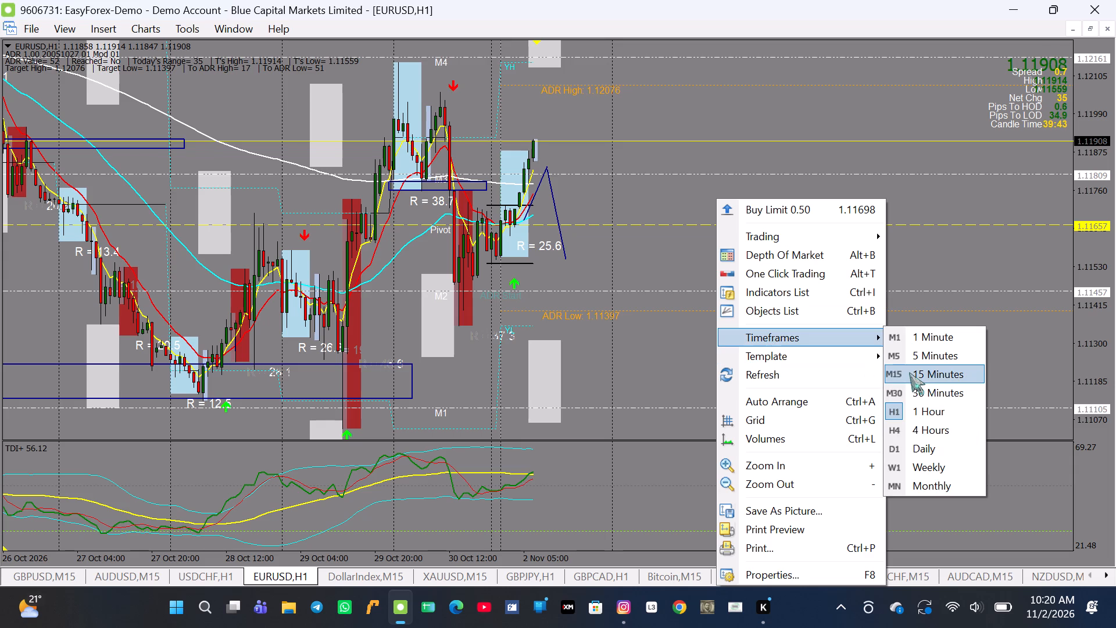
click(909, 372)
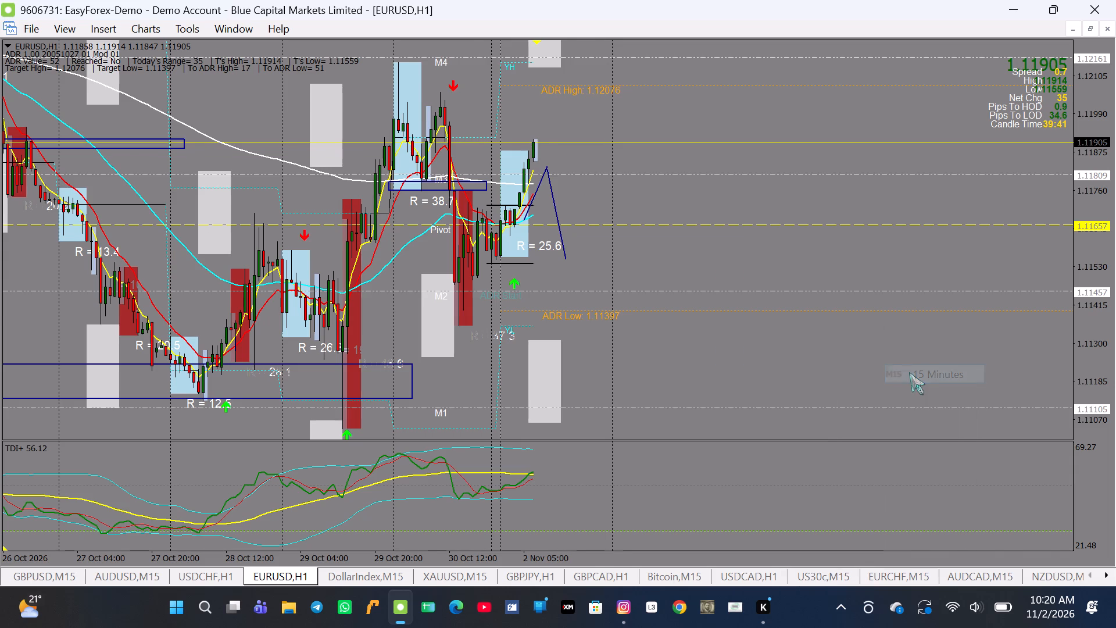
Reposition the rising EURUSD projection line from the latest pullback low near 1.1179 up into the grey ADR High box near 1.1214.
drag(909, 372, 71, 374)
drag(636, 280, 0, 444)
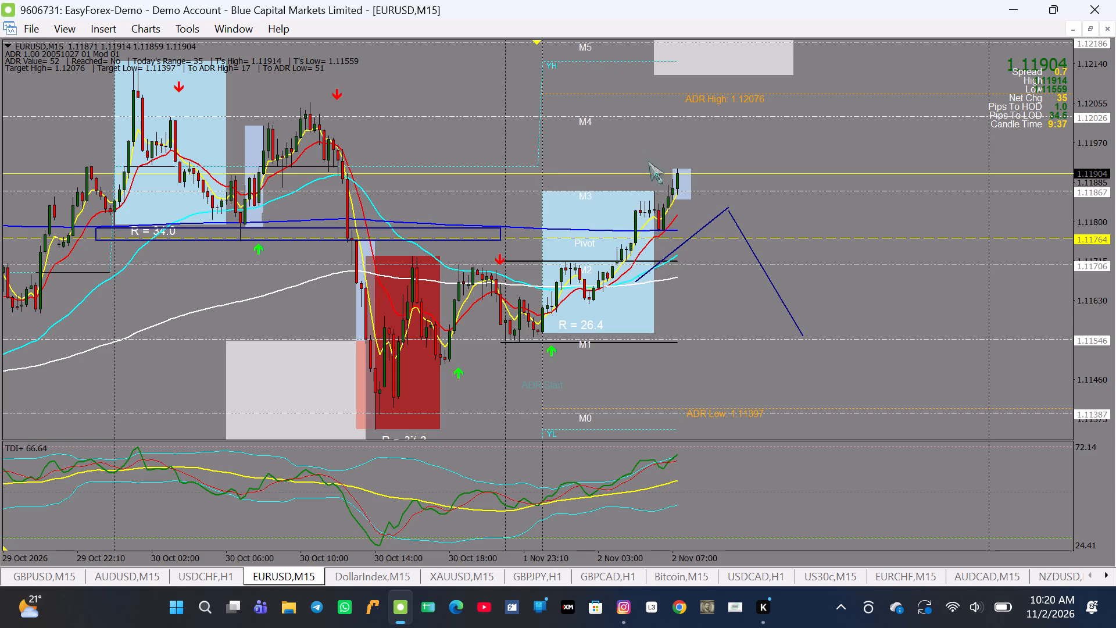
double_click(707, 223)
drag(707, 223, 696, 20)
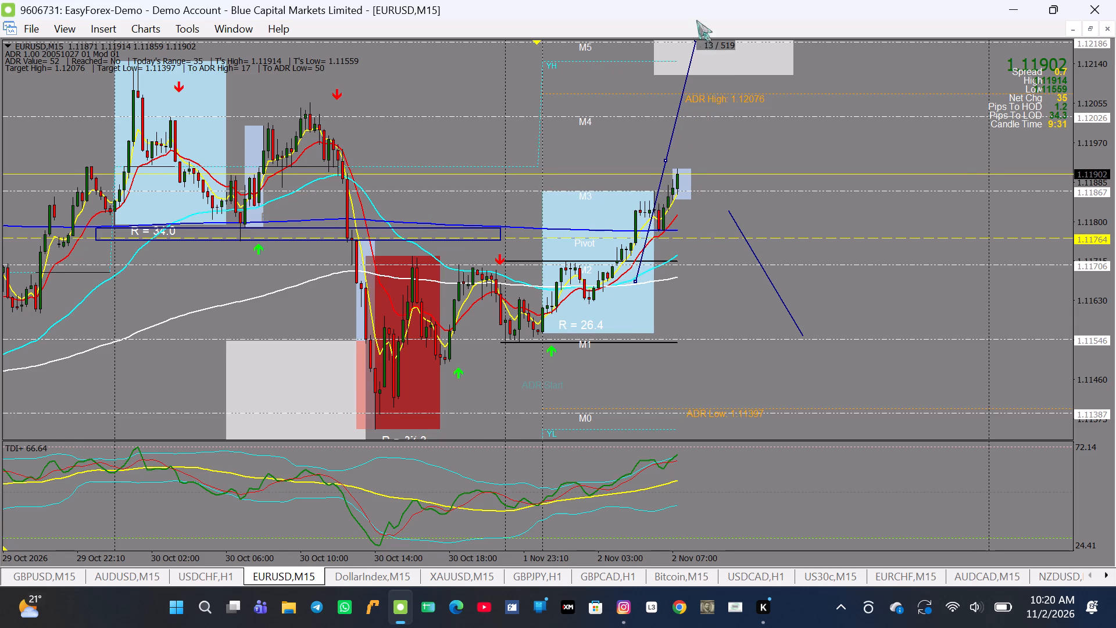
drag(696, 20, 707, 62)
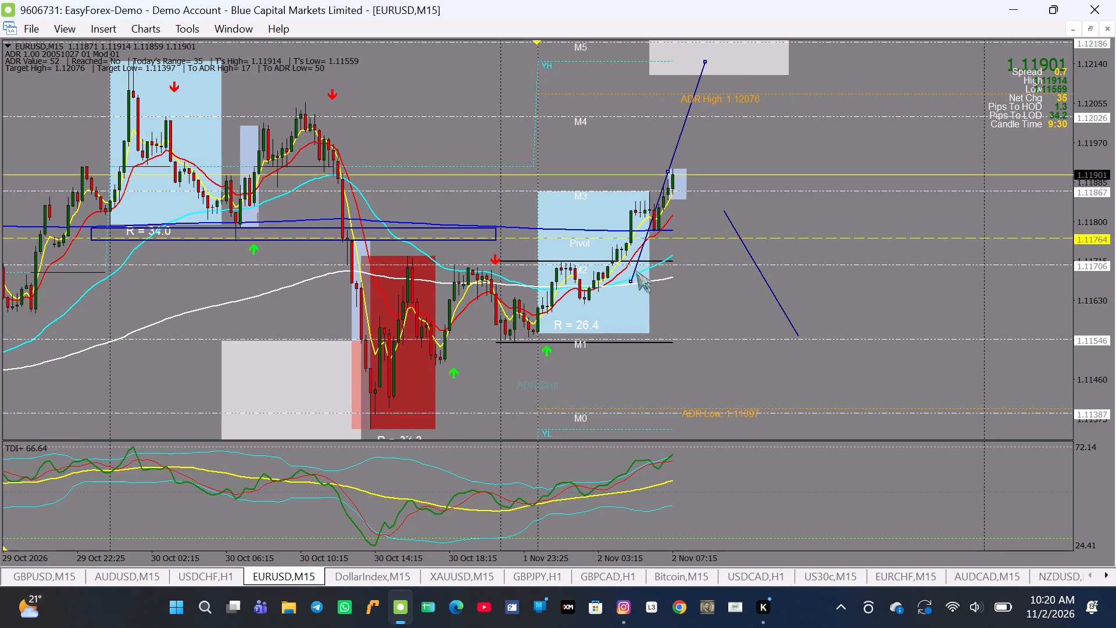
drag(631, 276, 659, 227)
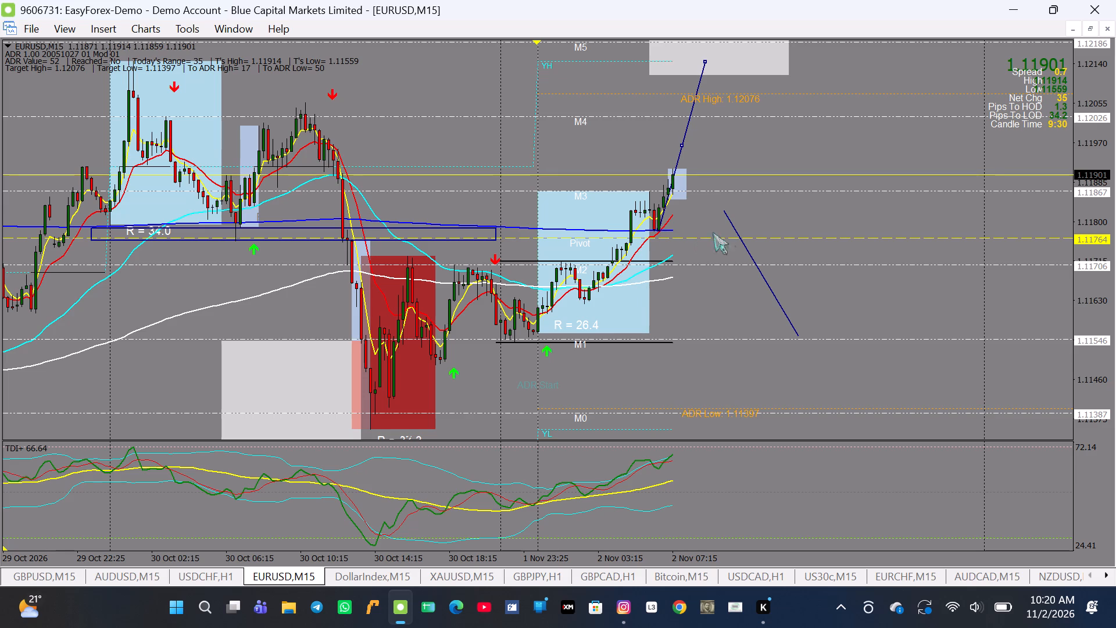
Move the falling EURUSD projection line to start at the rising line's peak and end near 1.1155, leaving both lines deselected.
double_click(748, 254)
drag(748, 254, 747, 127)
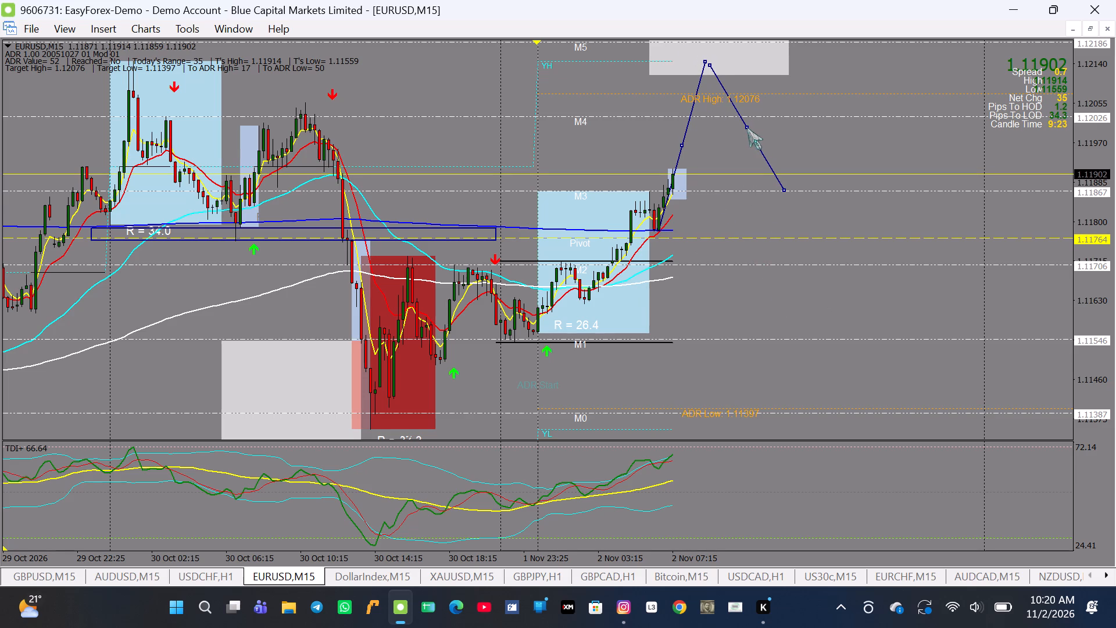
drag(747, 127, 741, 123)
drag(778, 185, 800, 337)
click(800, 337)
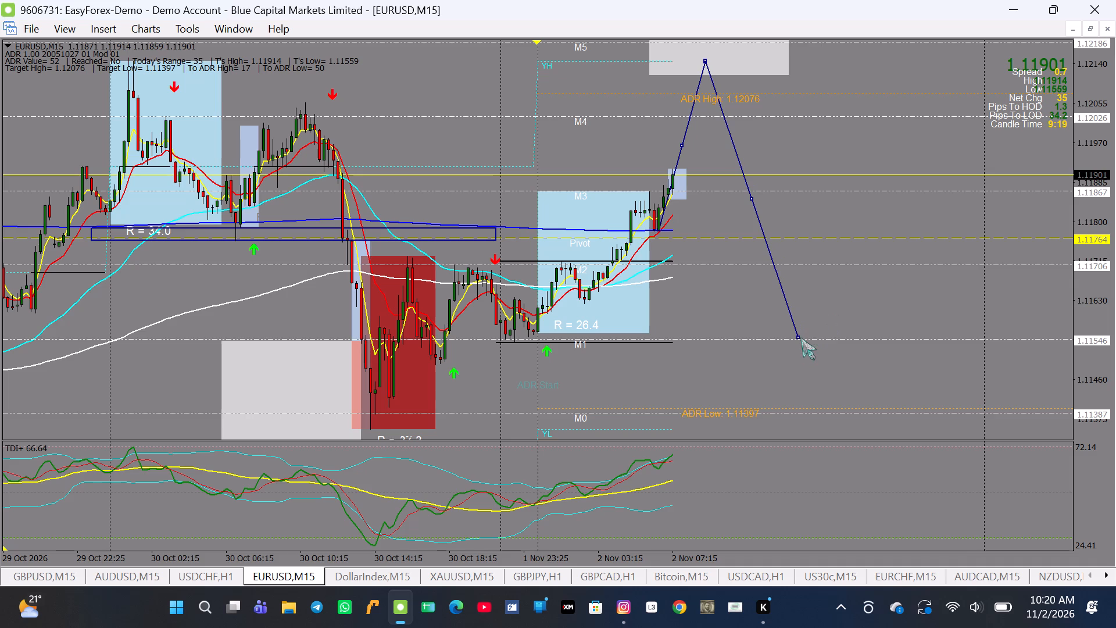
click(679, 147)
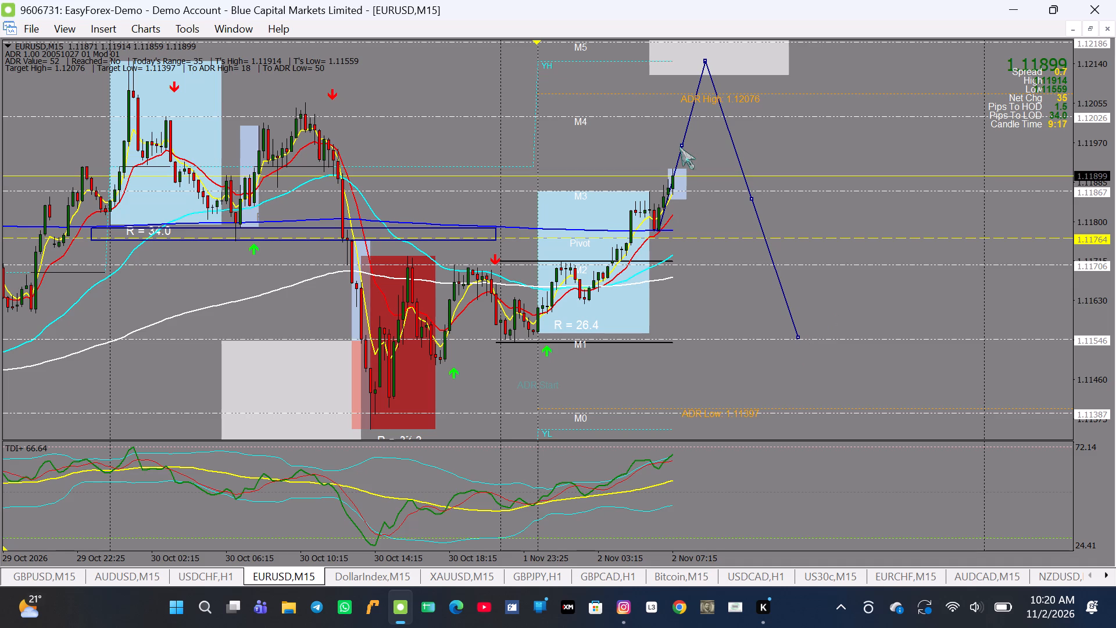
double_click(680, 144)
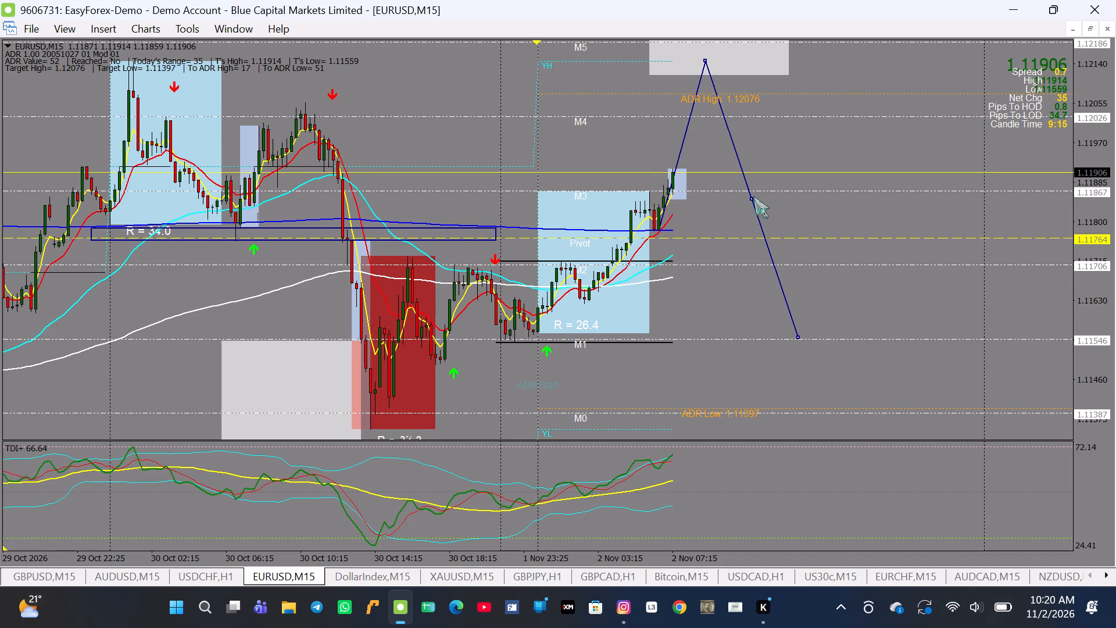
double_click(753, 195)
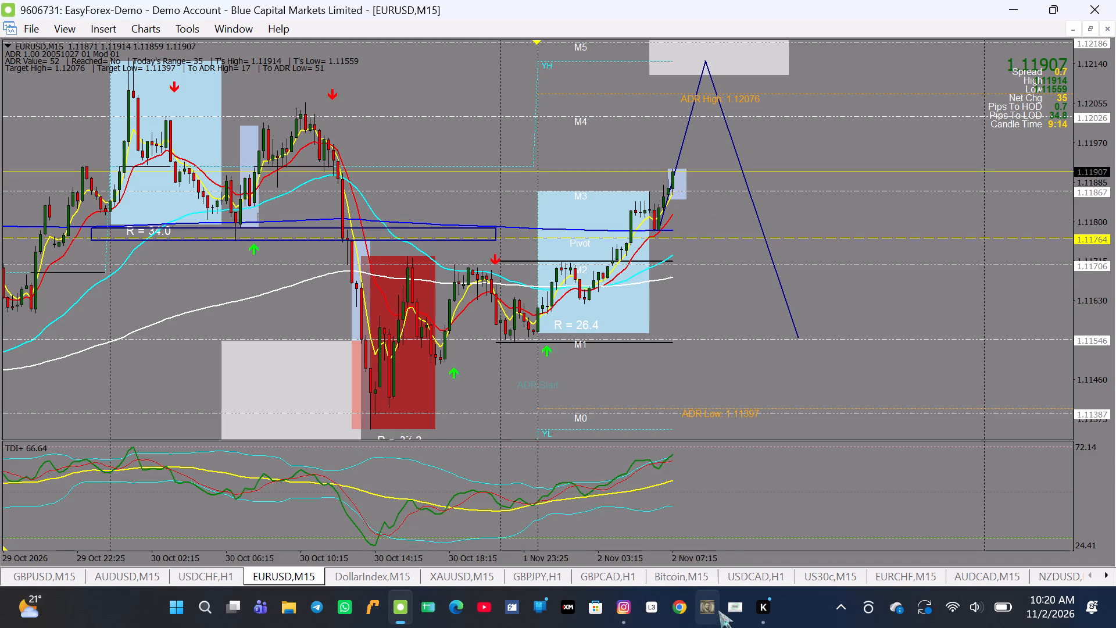
Switch to Google Sheets and open the "Challenge face 5000$" spreadsheet to review its trading log layout.
click(425, 602)
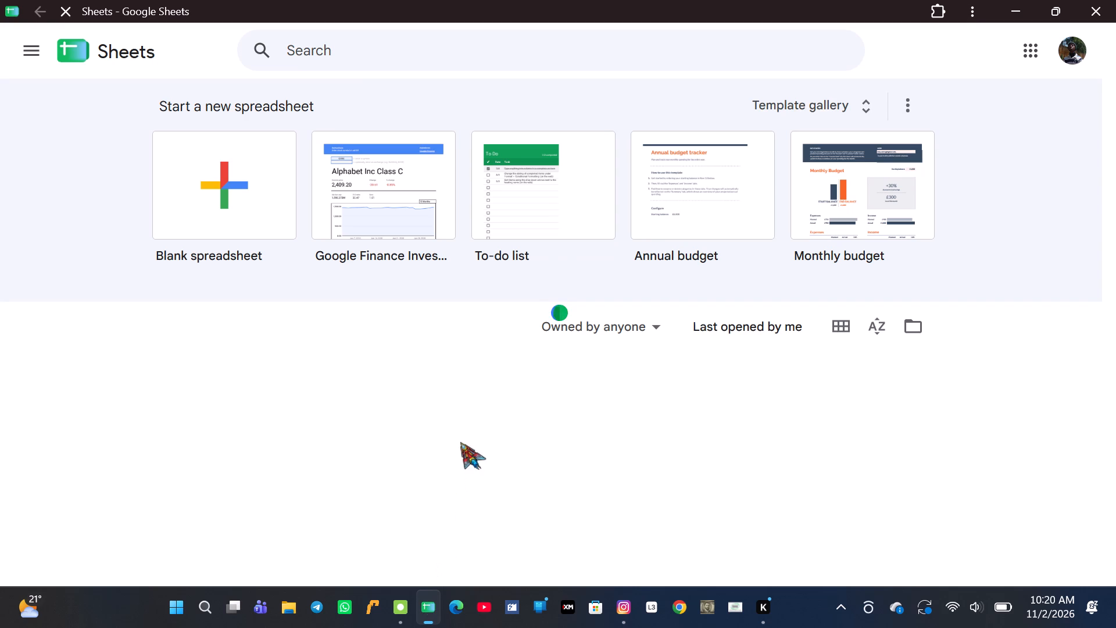
double_click(361, 386)
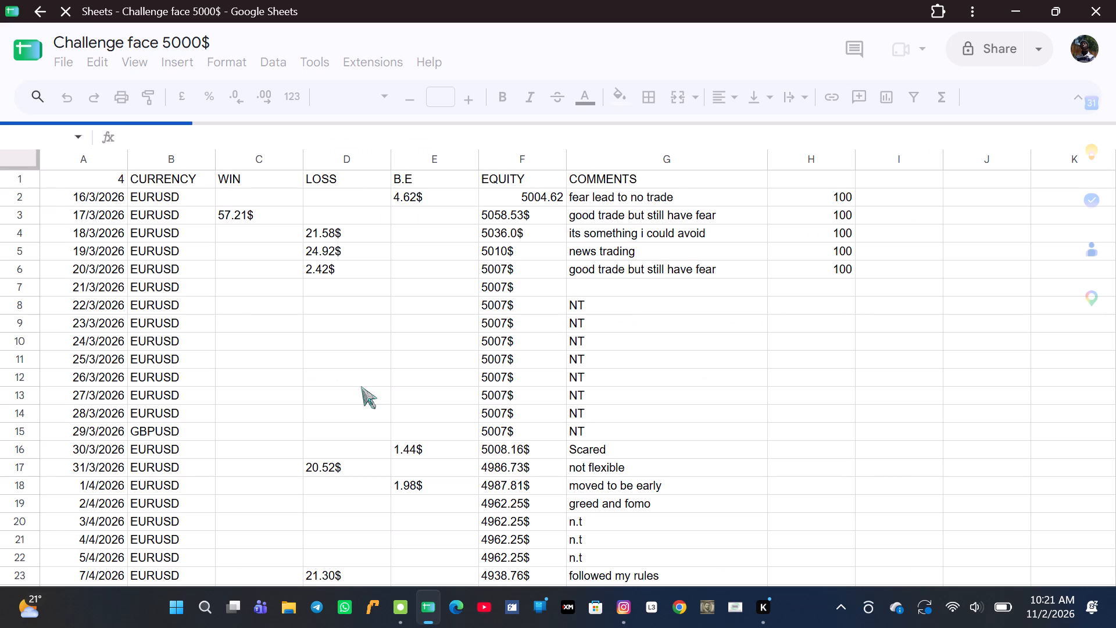
Return to the spreadsheet list and create a new blank spreadsheet.
click(30, 15)
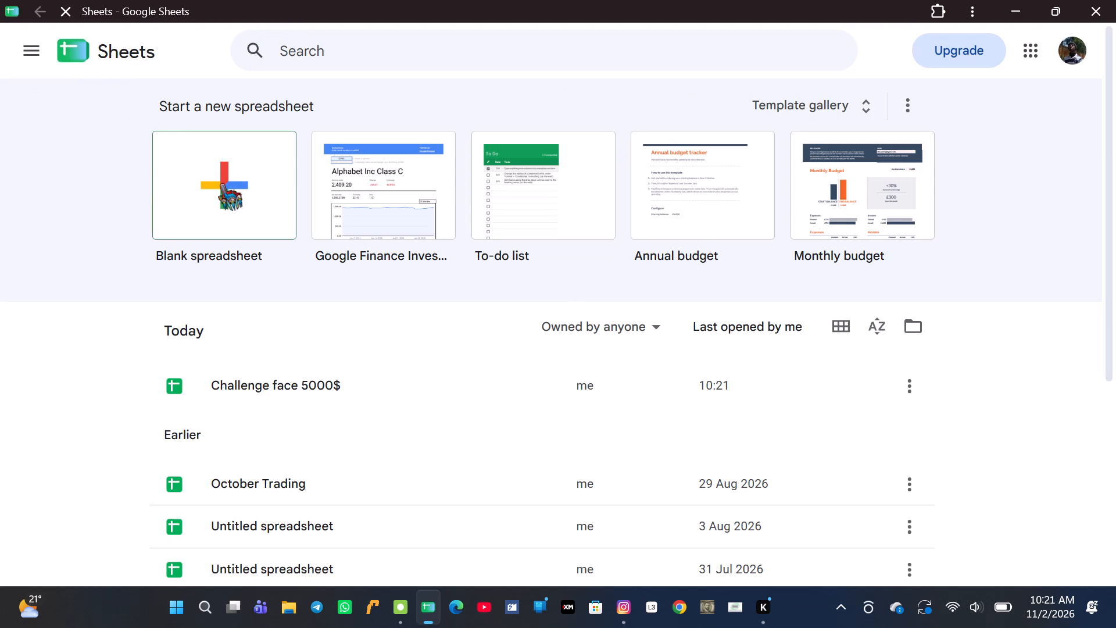
click(221, 184)
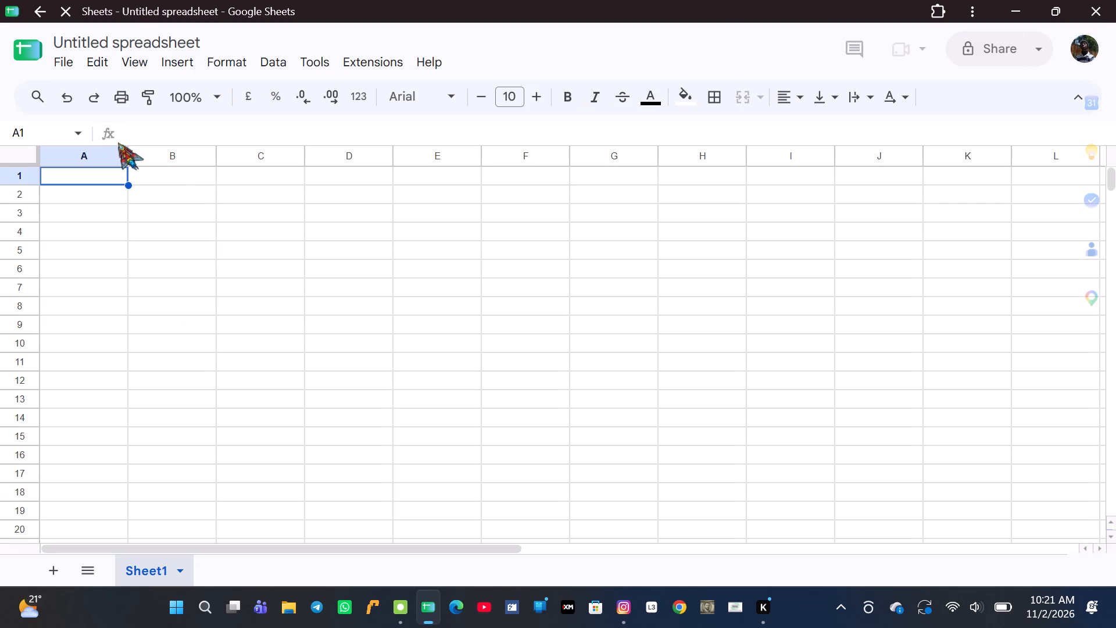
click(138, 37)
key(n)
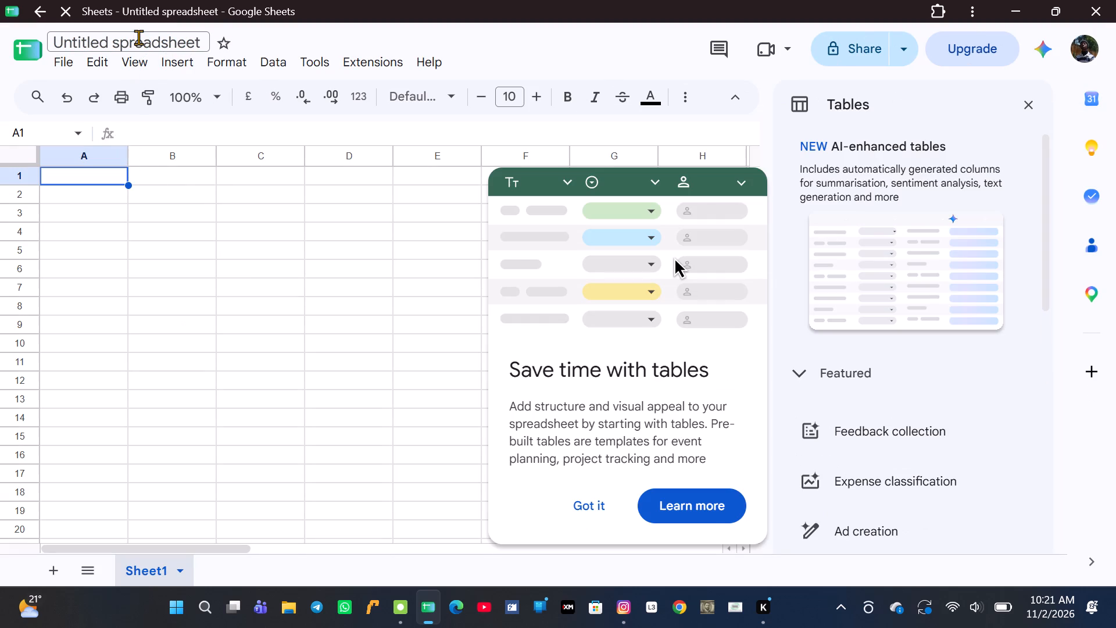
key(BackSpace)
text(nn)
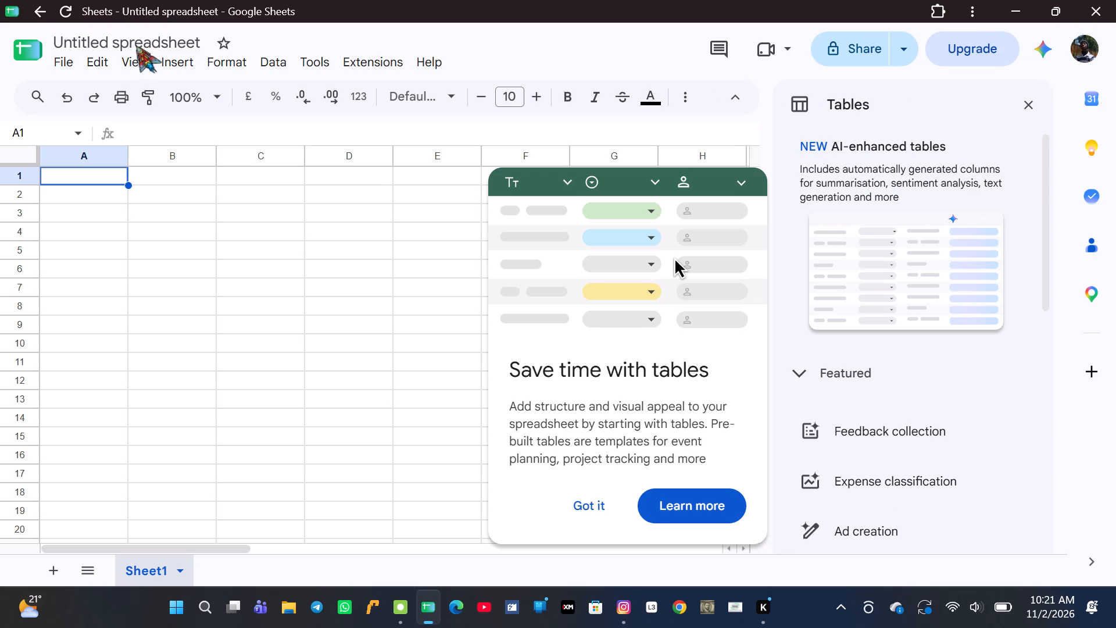
Rename the untitled spreadsheet as "No nut November".
double_click(136, 38)
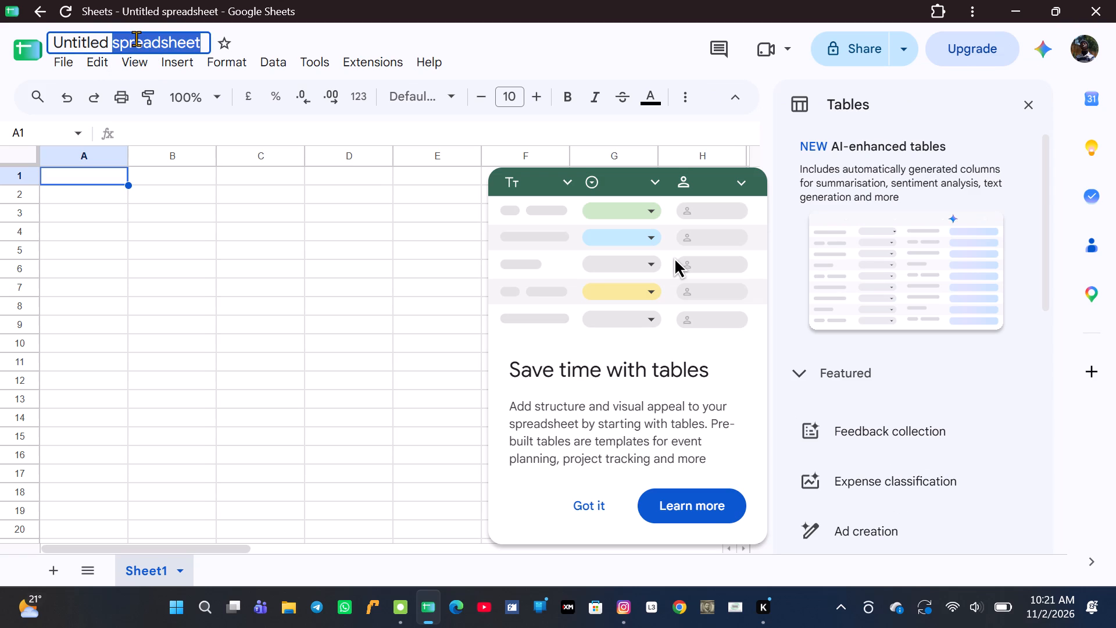
key(BackSpace)
key(BackSpace)
key(BackSpace)
key(BackSpace)
key(BackSpace)
key(BackSpace)
key(BackSpace)
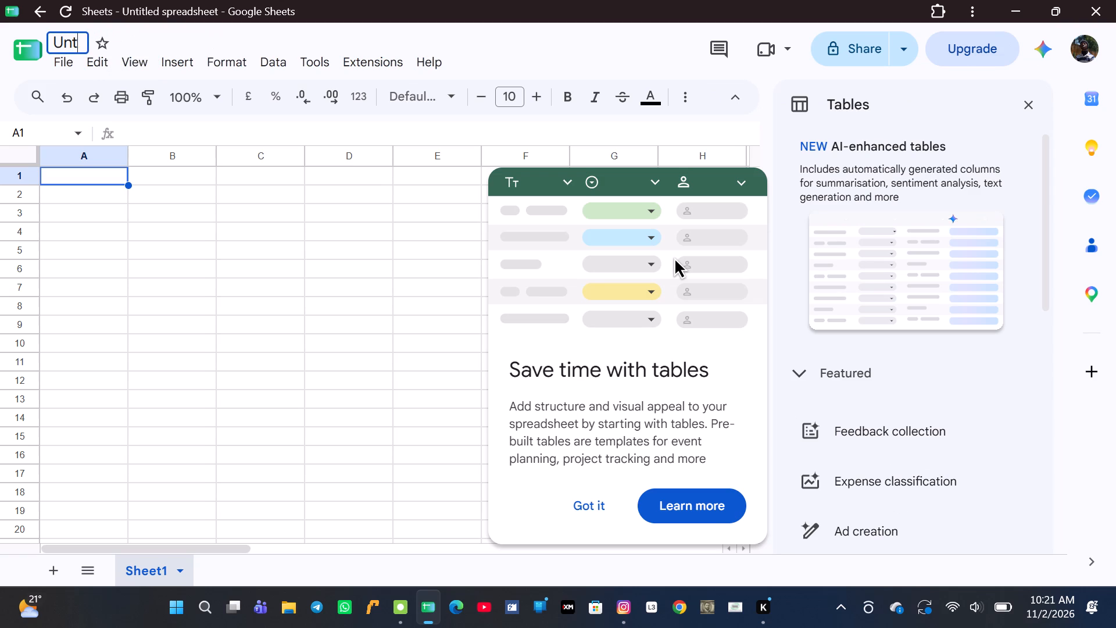
key(BackSpace)
key(BackSpace)
key(BackSpace)
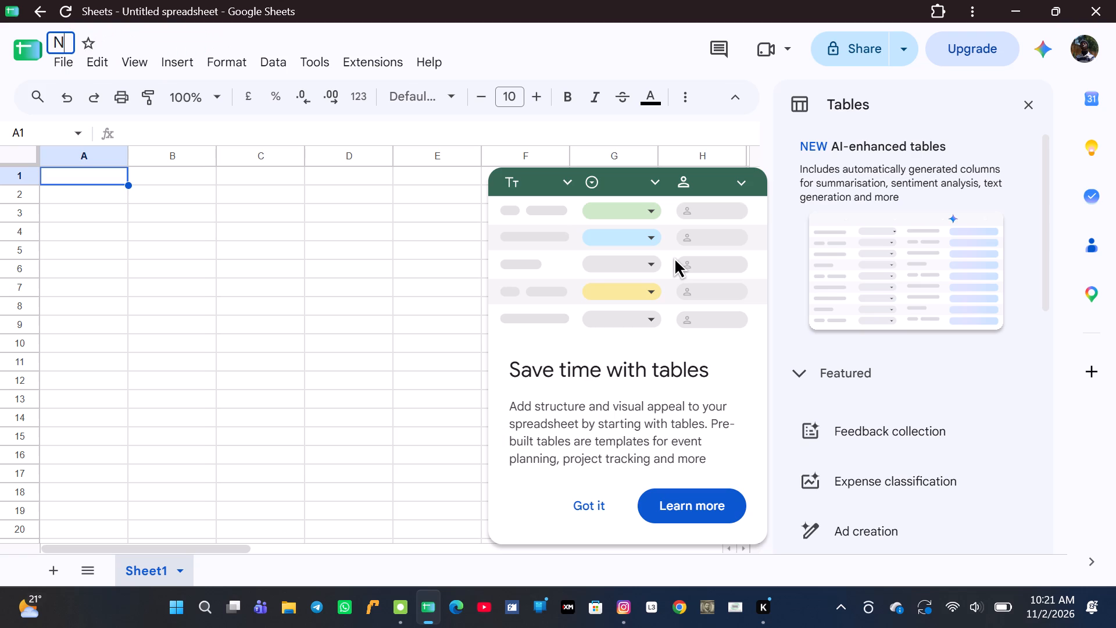
key(m)
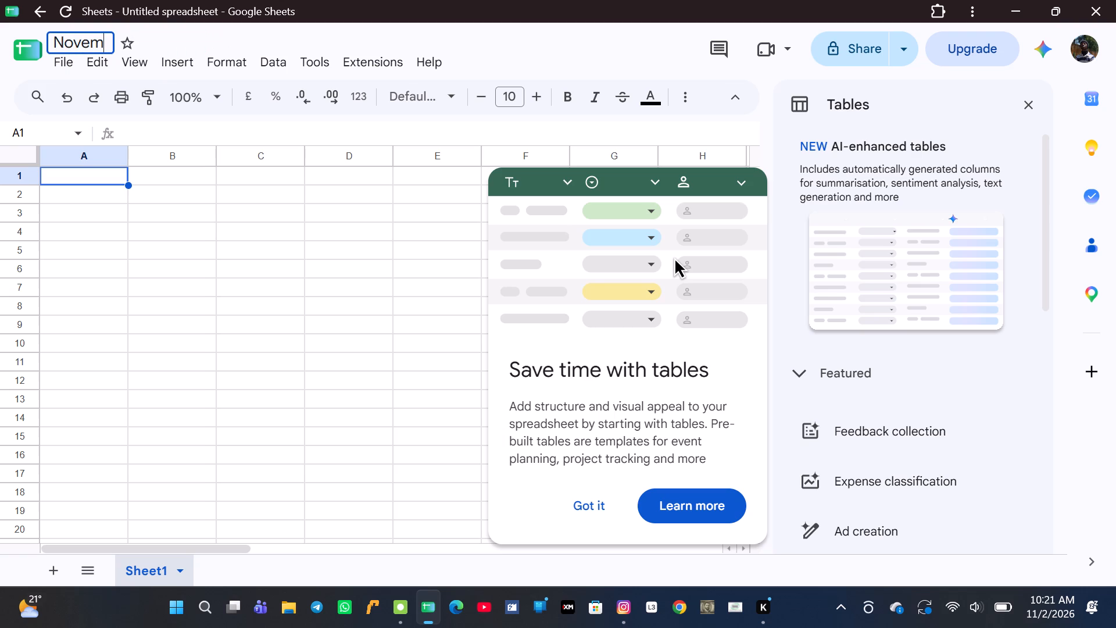
key(BackSpace)
key(BackSpace)
key(BackSpace)
key(BackSpace)
key(BackSpace)
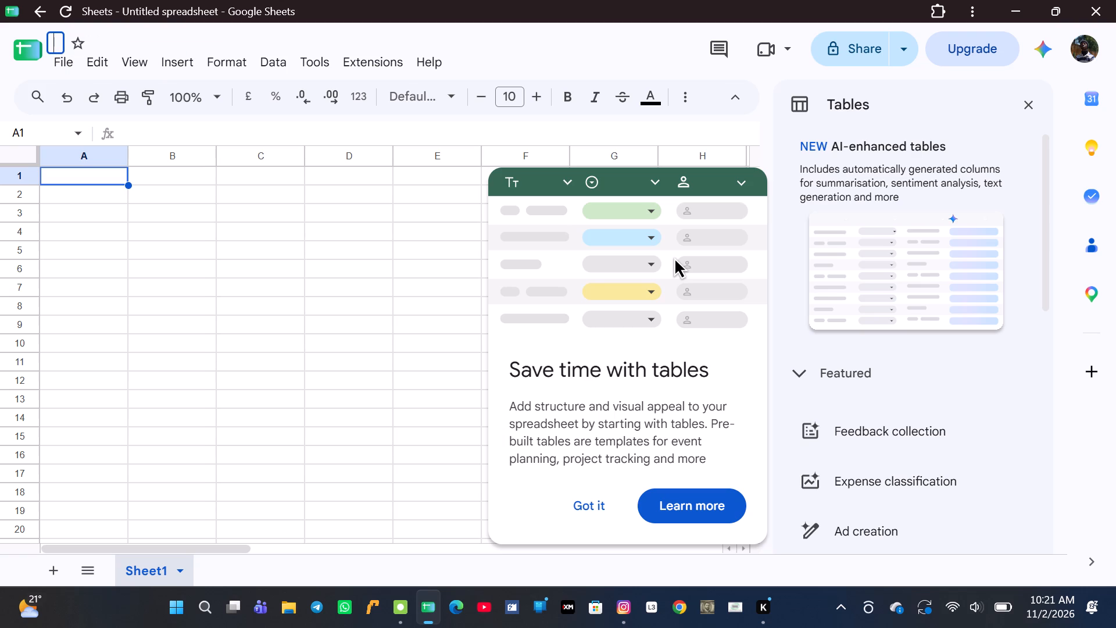
text(no)
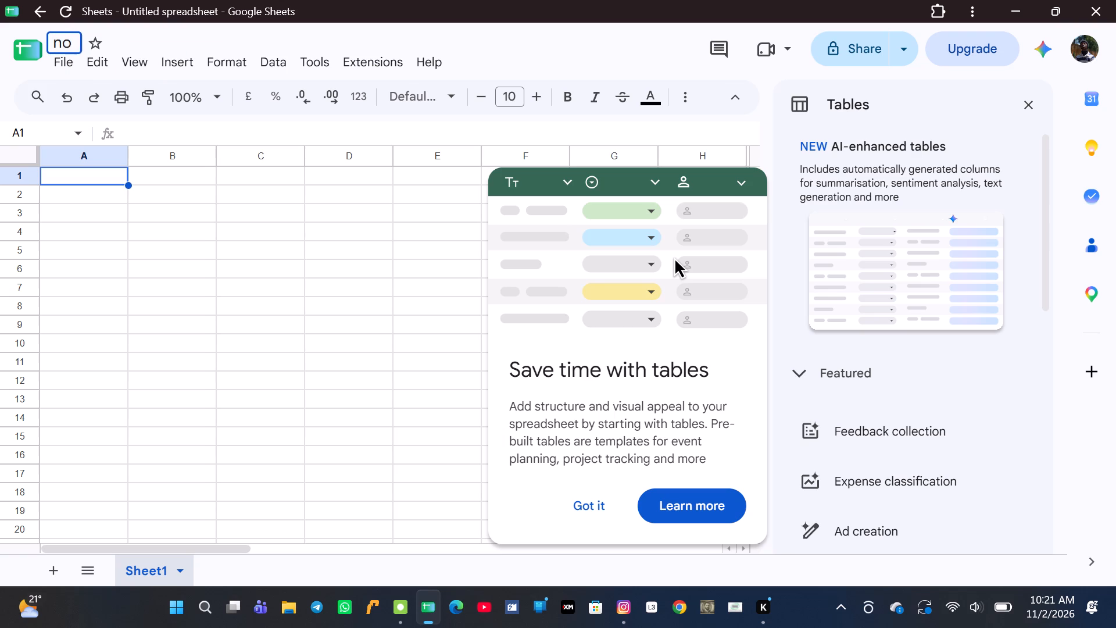
key(BackSpace)
key(BackSpace)
key(n)
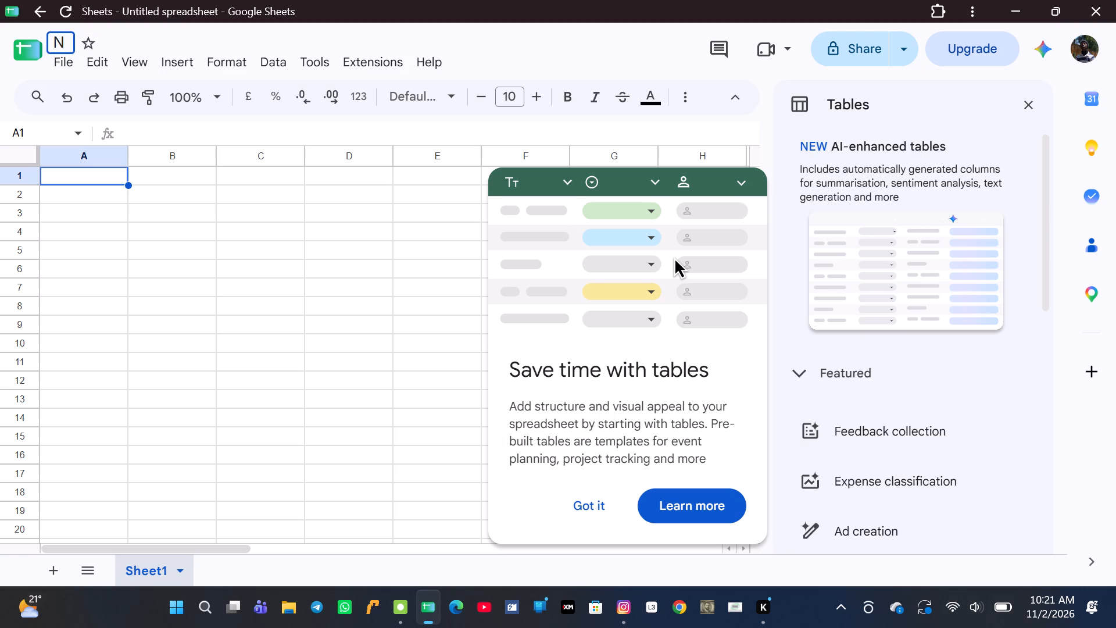
text(o n)
text(ut)
key(space)
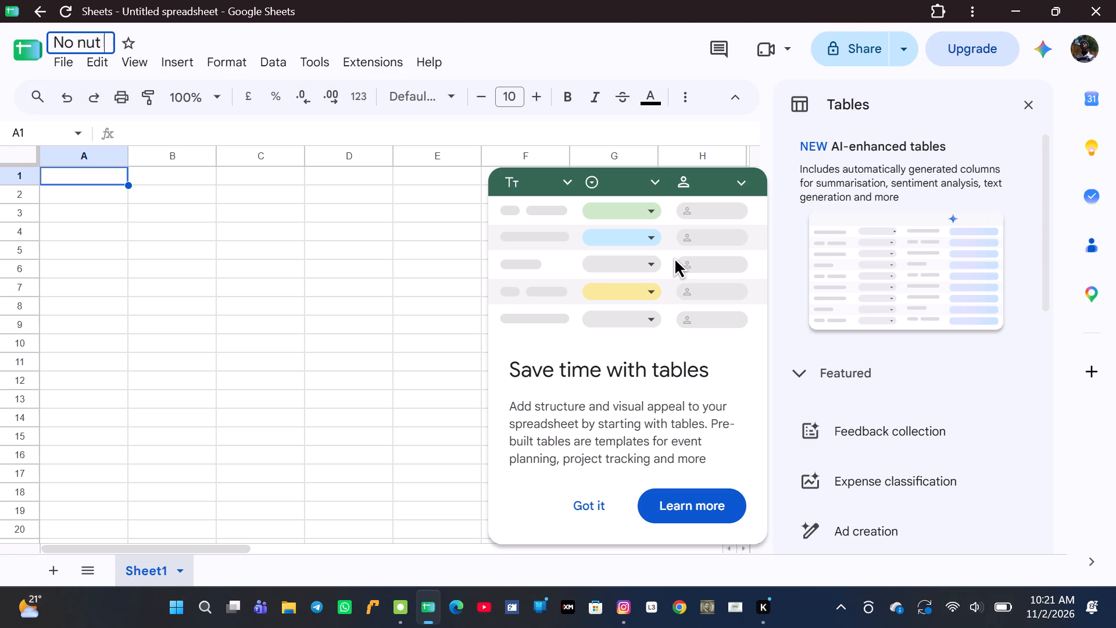
key(n)
key(o)
text(vember)
key(Return)
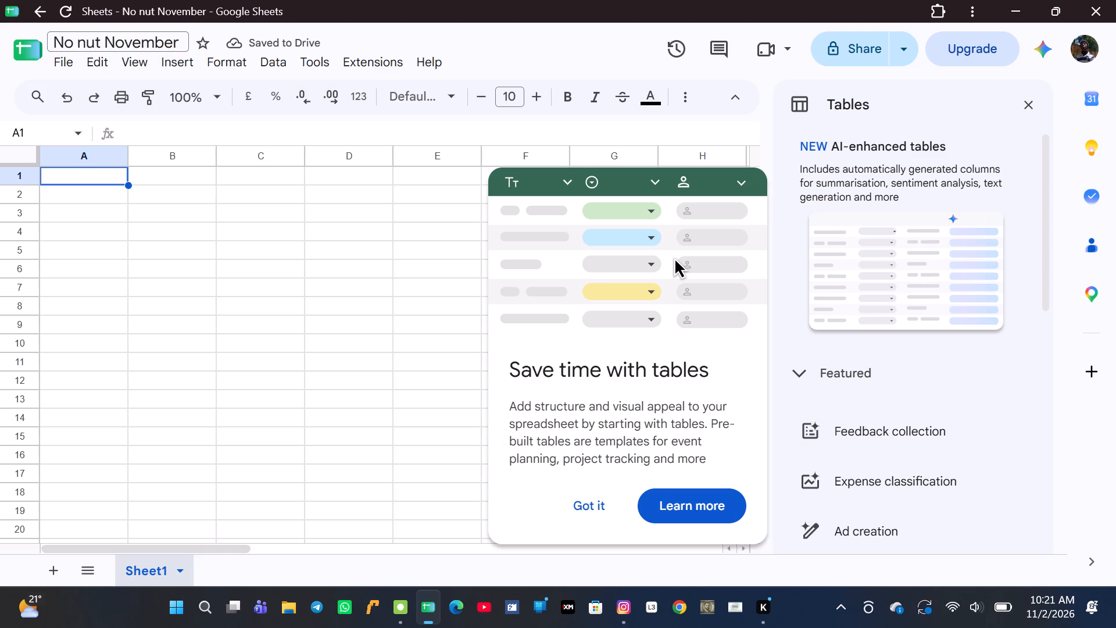
Enter the column headers DAY, DATE and CURRENCY in cells A1 to C1.
text(day)
key(BackSpace)
key(BackSpace)
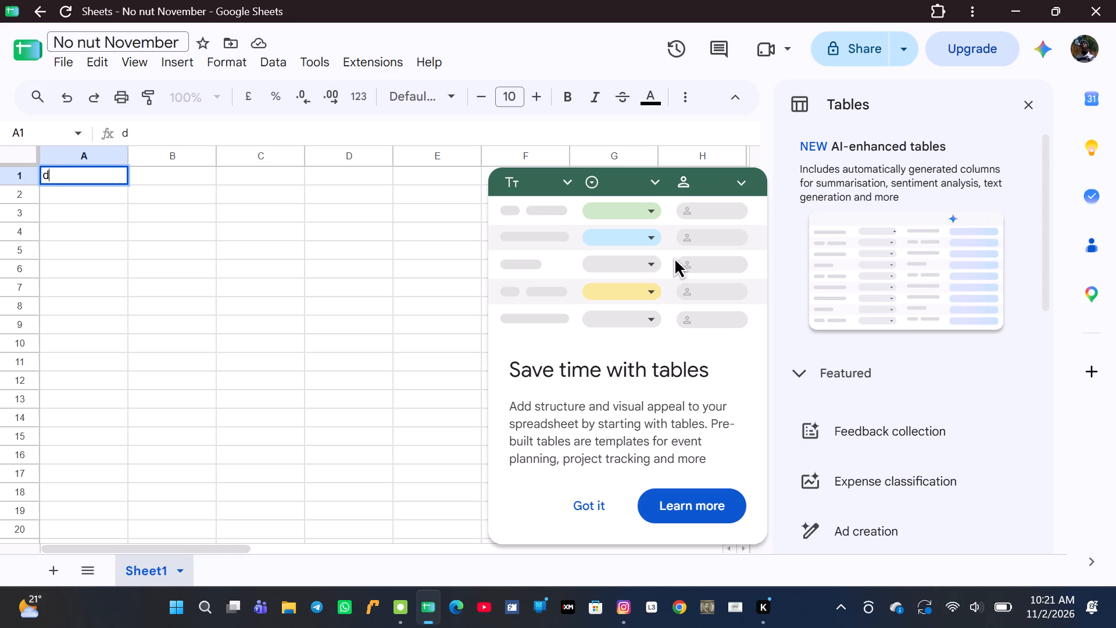
key(BackSpace)
text(DAY)
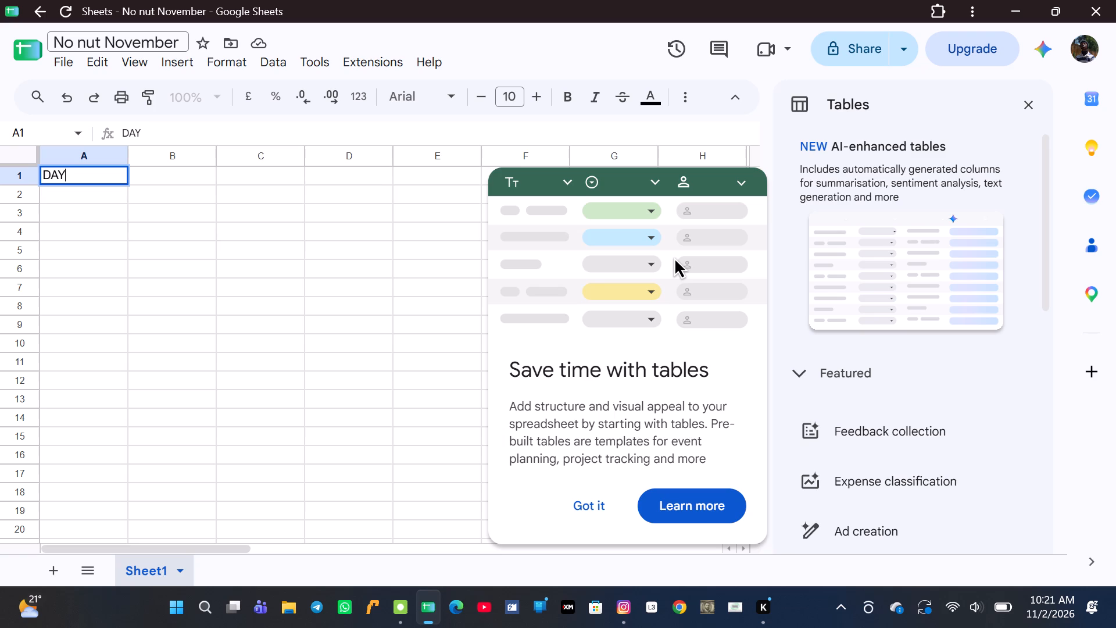
key(Right)
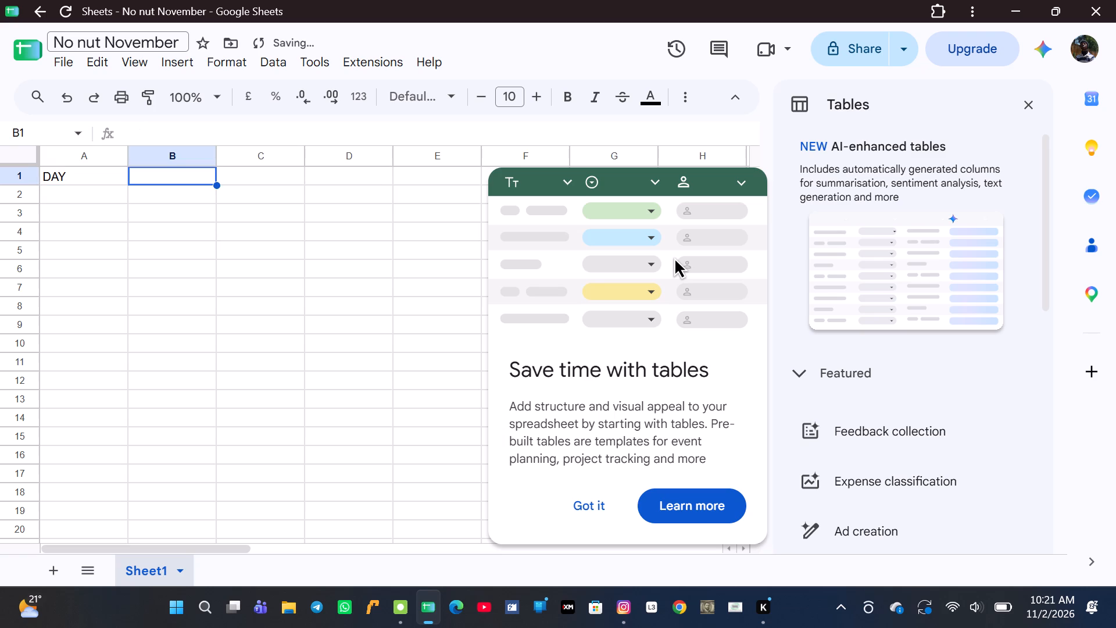
text(DATE)
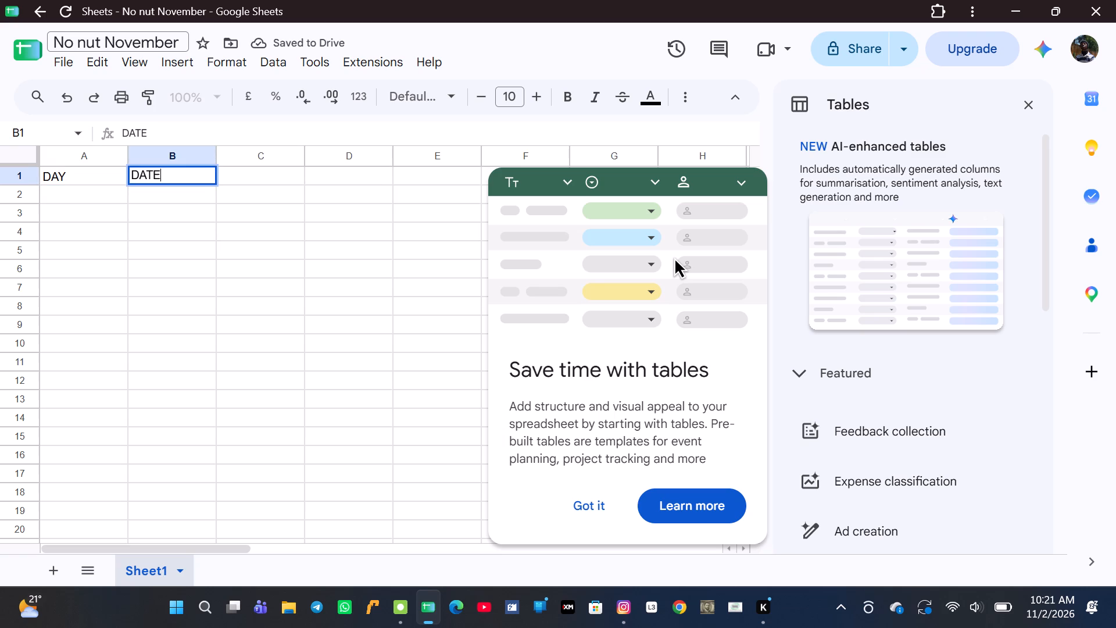
key(Right)
text(CURR)
text(ENC)
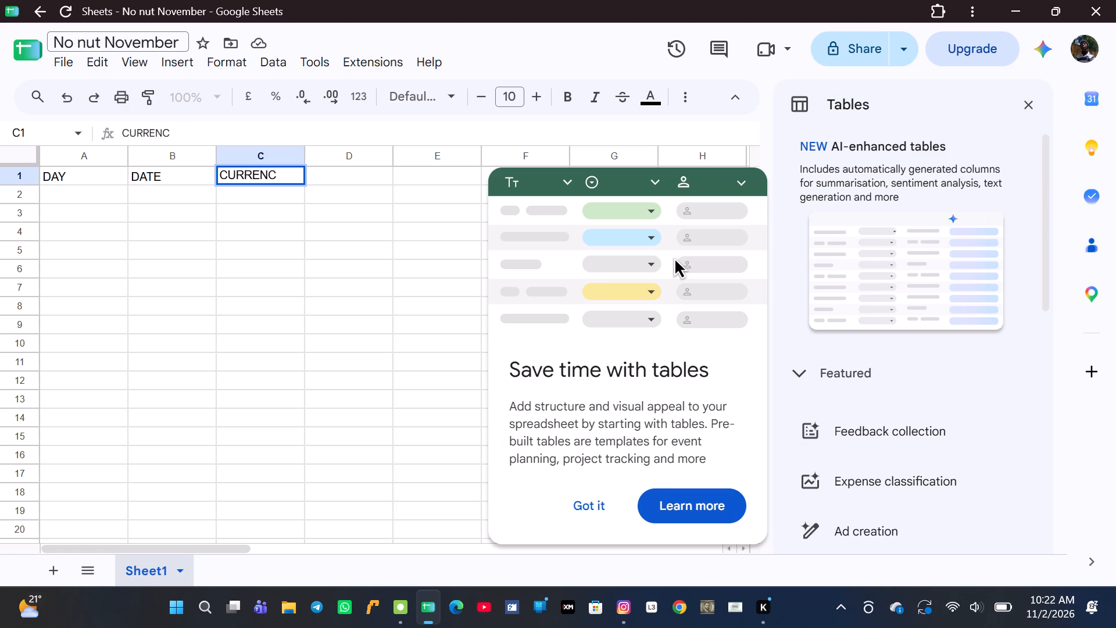
key(y)
key(Right)
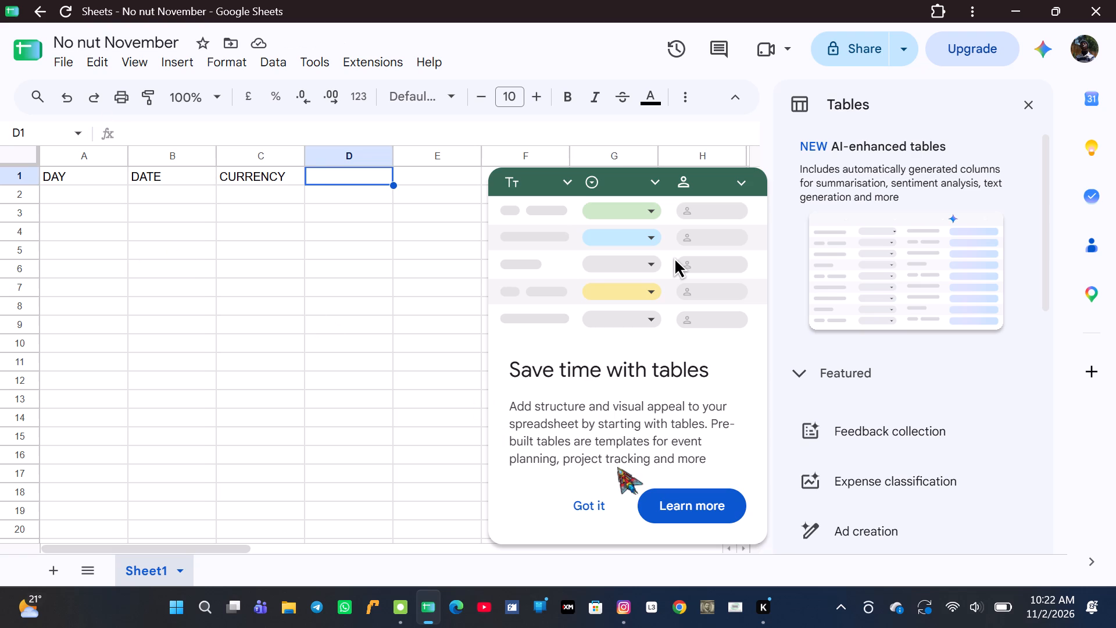
Dismiss the tables introduction and close the Tables pane to clear the view of the sheet.
click(598, 502)
click(1031, 107)
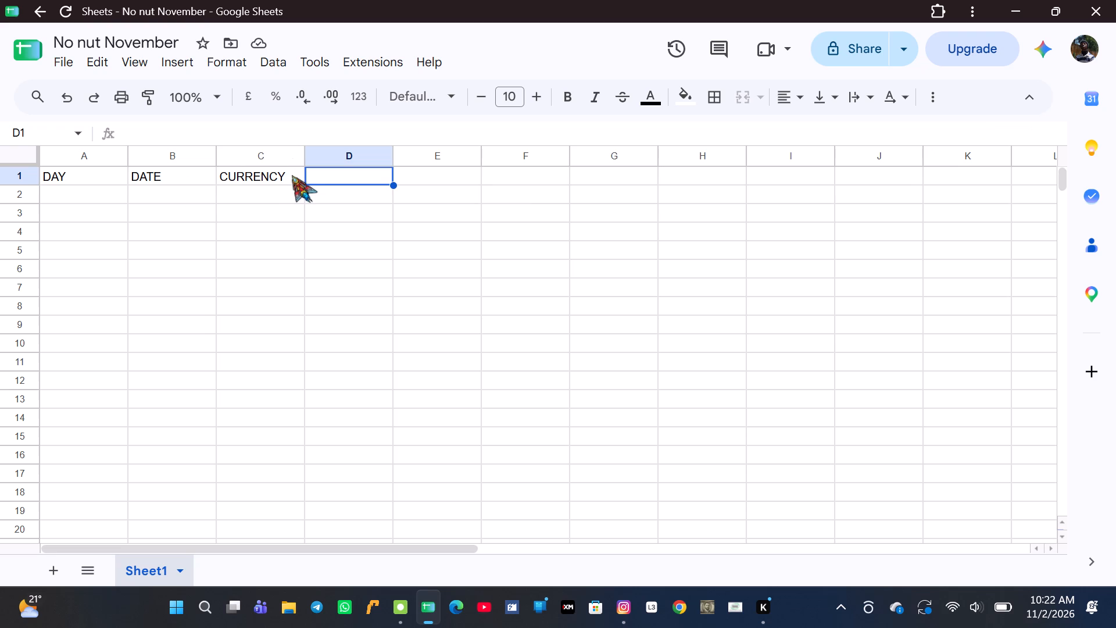
Enter the column headers WIN, LOSS and B.E in cells D1 to F1.
text(PAI)
text(WII)
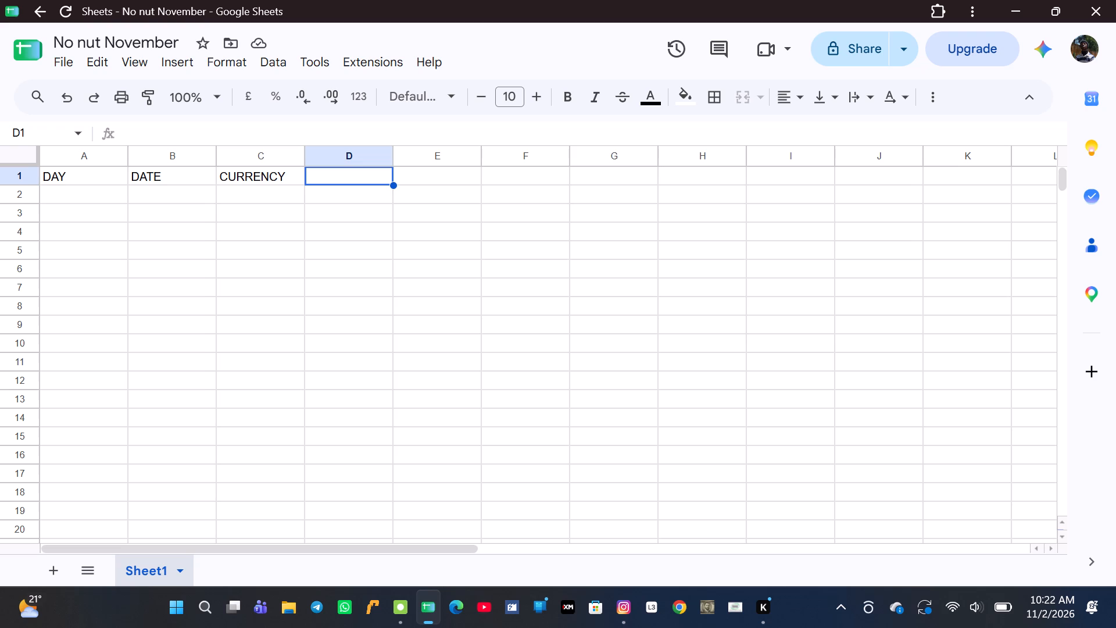
click(320, 186)
key(w)
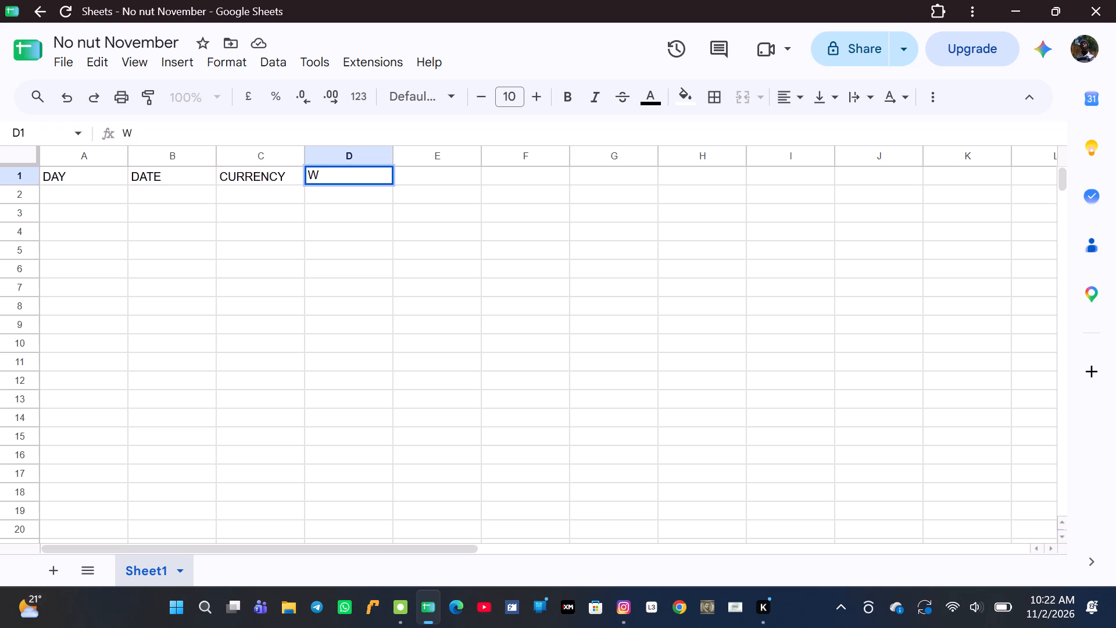
key(i)
key(n)
click(428, 171)
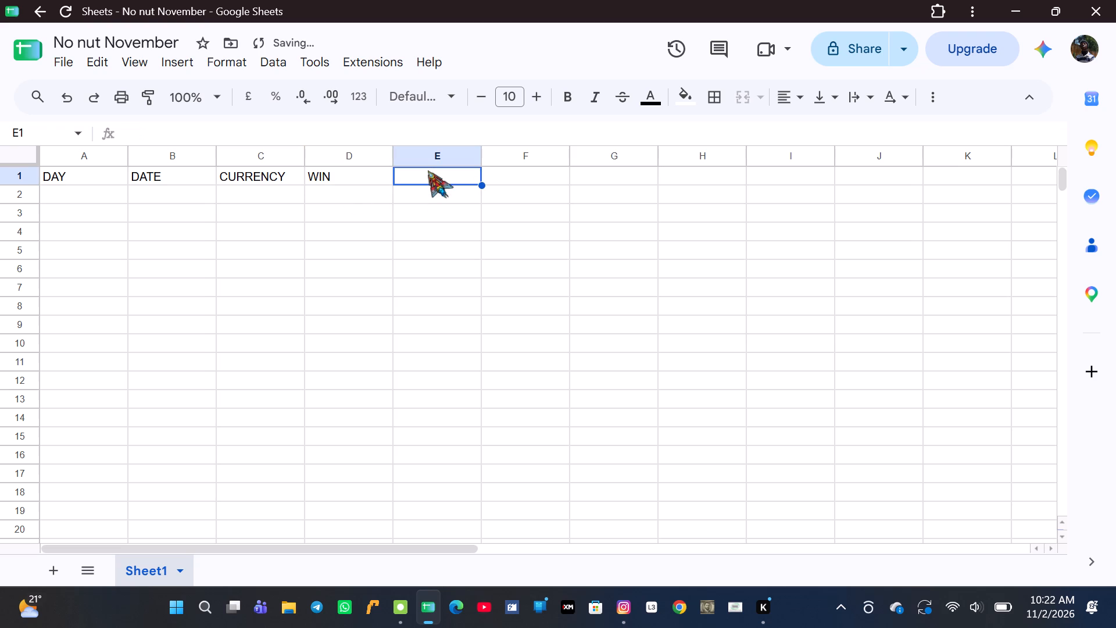
text(LOSS)
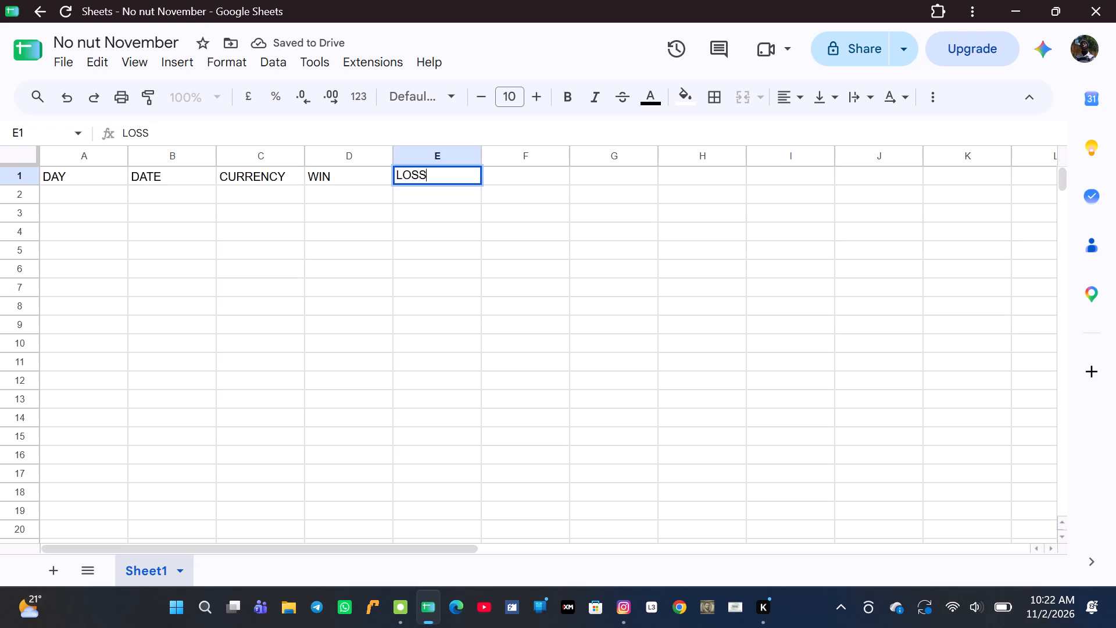
click(525, 176)
key(b)
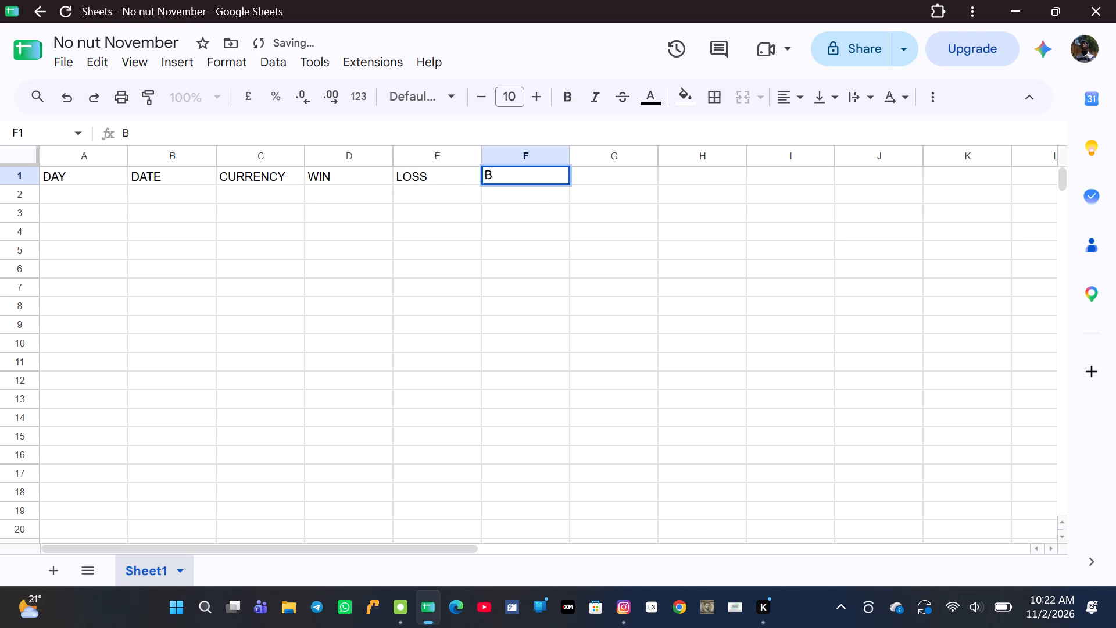
text(.E)
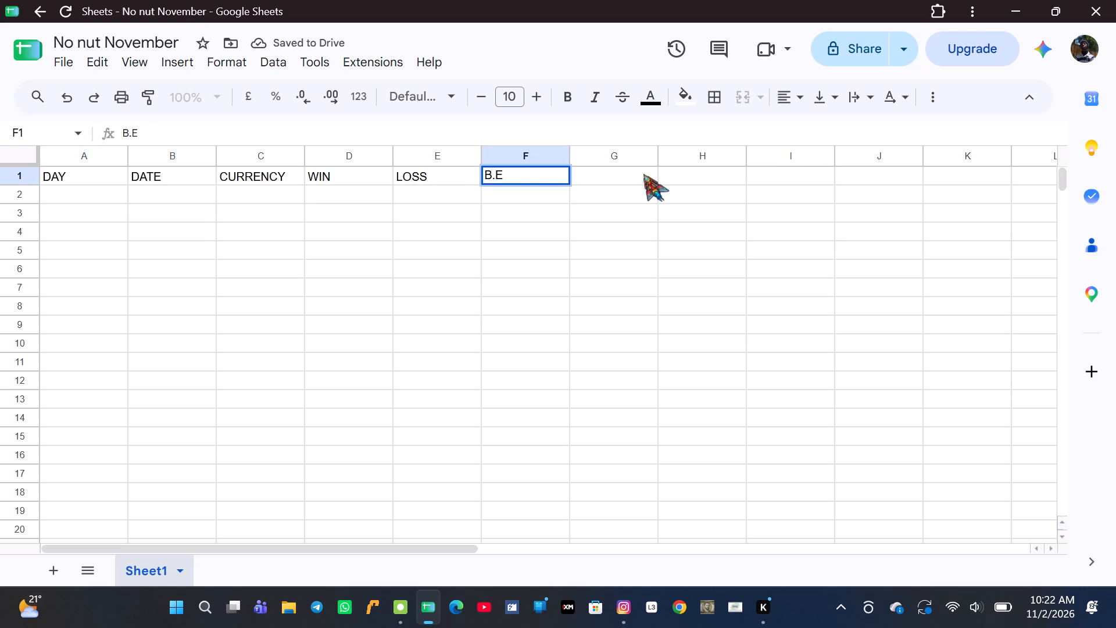
Enter the column headers COMMISSION and REMARKS in cells G1 and H1.
click(642, 174)
text(COMM)
text(ISS)
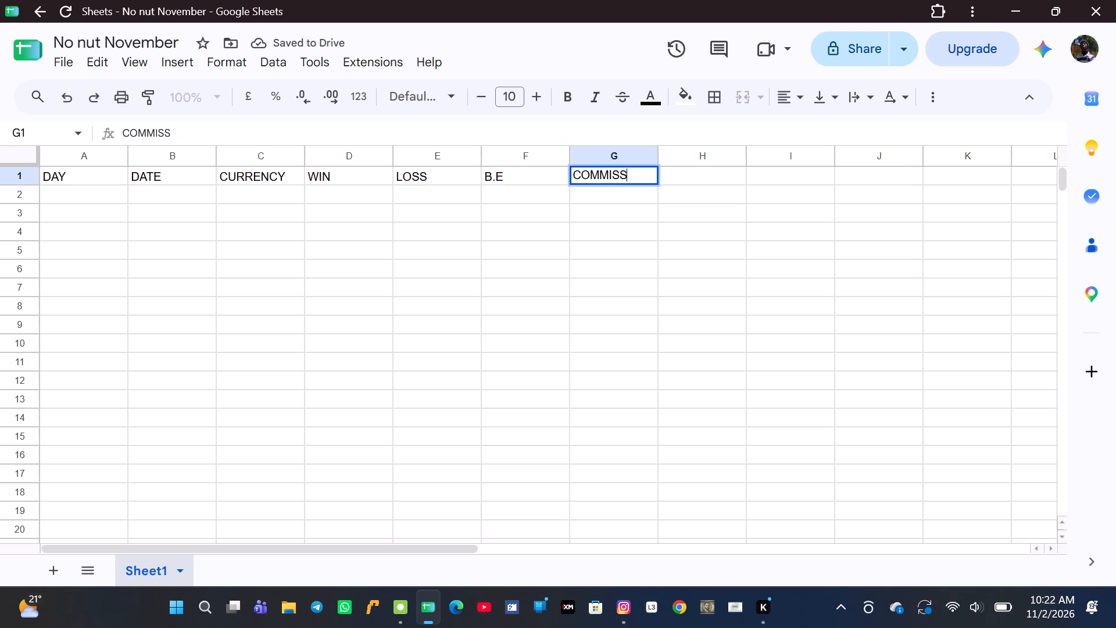
text(IO)
key(n)
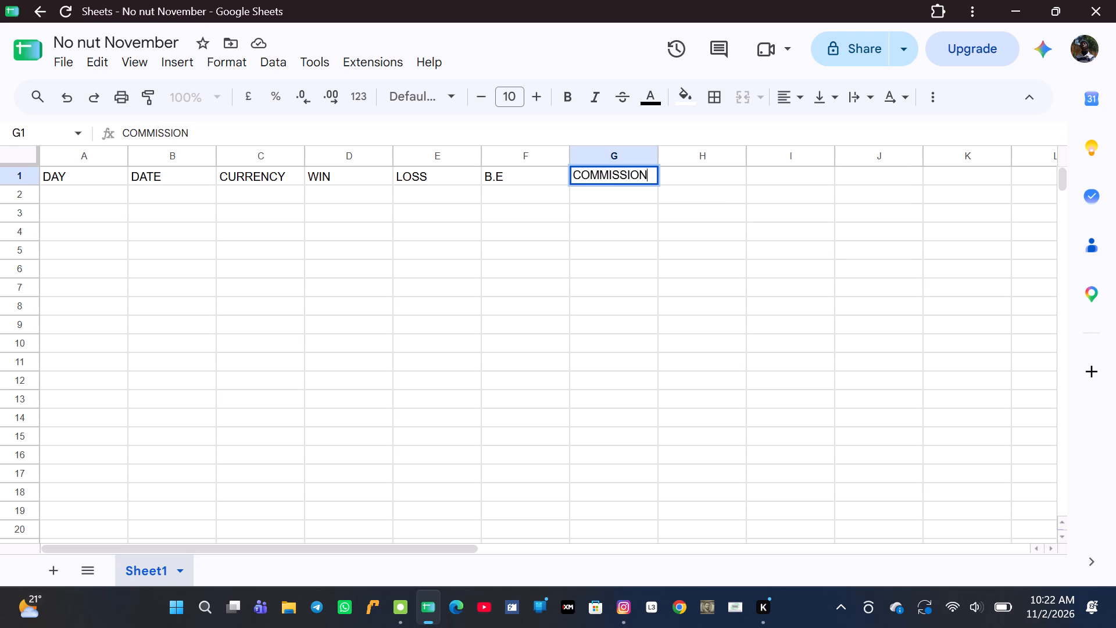
click(704, 174)
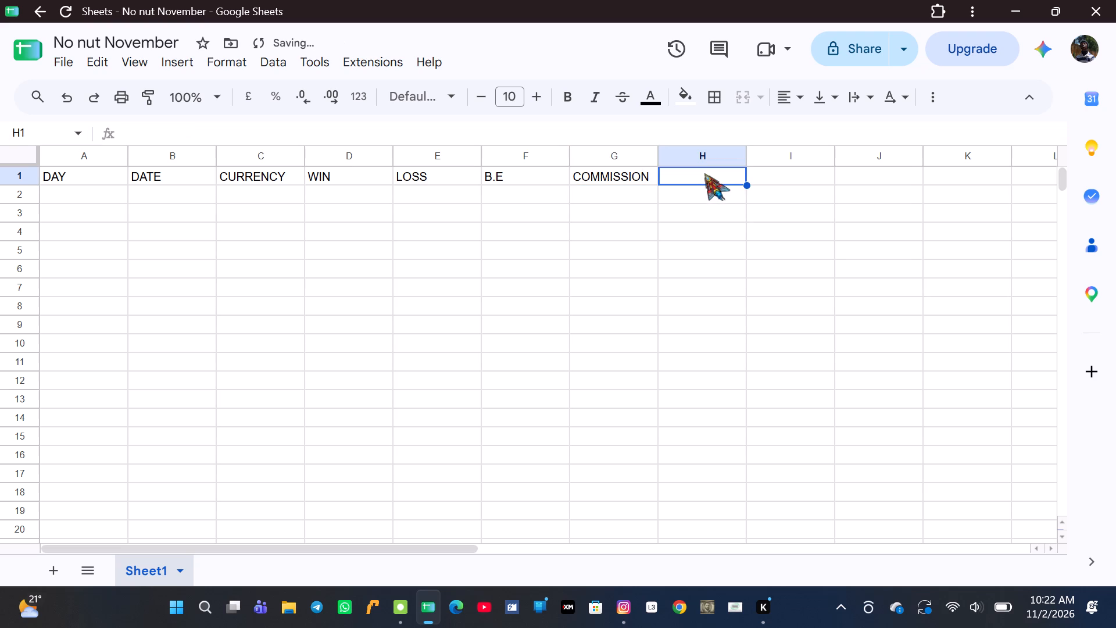
text(REMARKS)
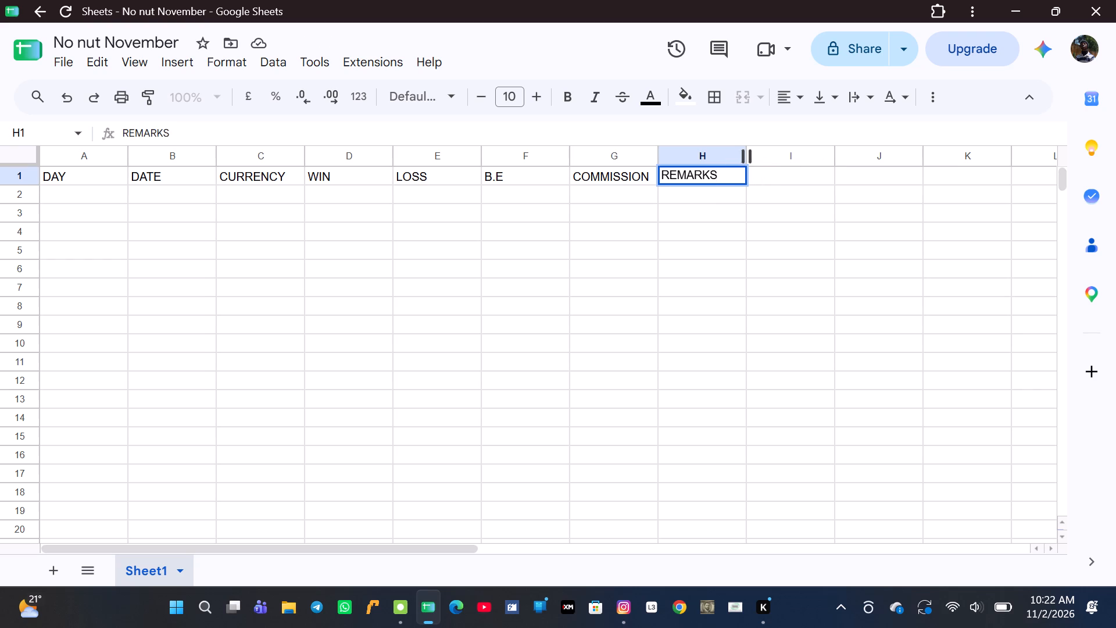
Widen column H slightly and column I to nearly three times its default width.
drag(745, 159, 760, 151)
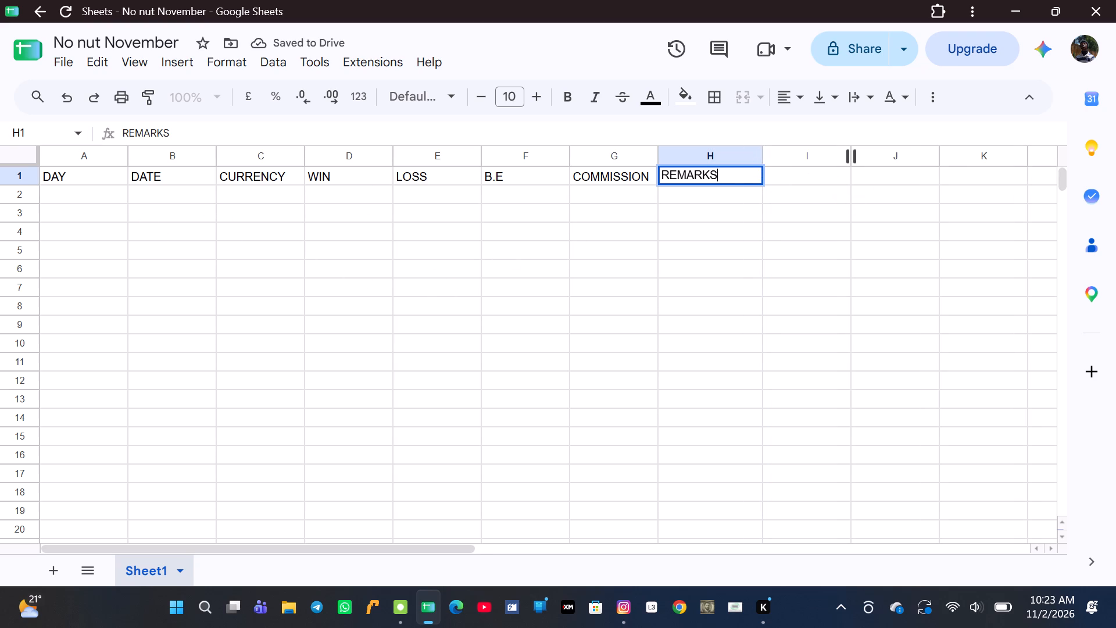
drag(854, 160, 1007, 172)
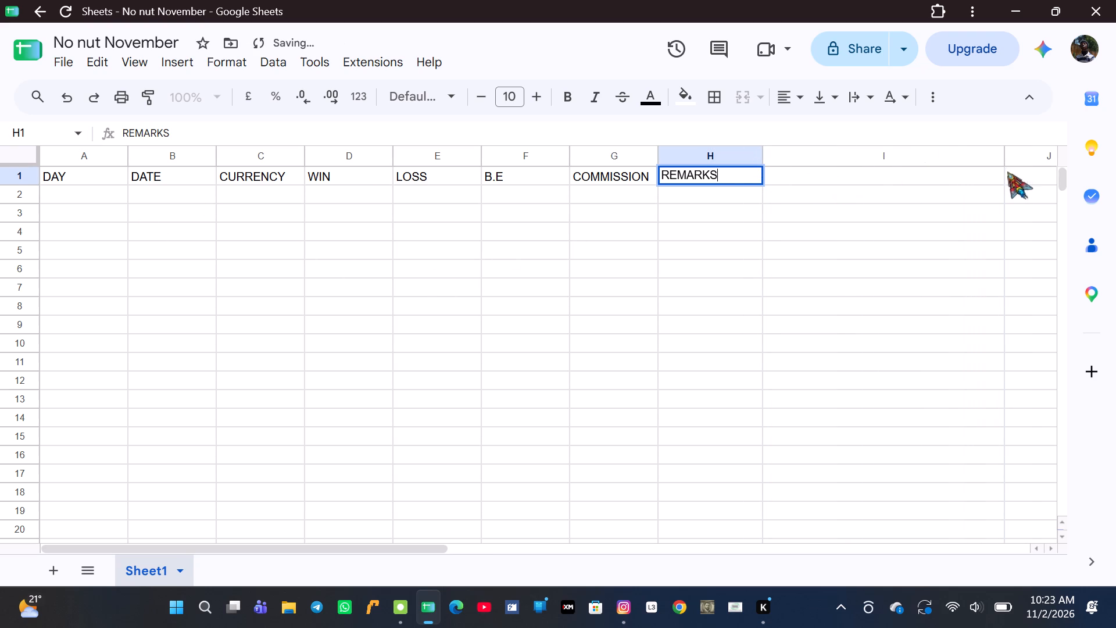
Enter the column header RULES in cell I1.
click(854, 173)
key(r)
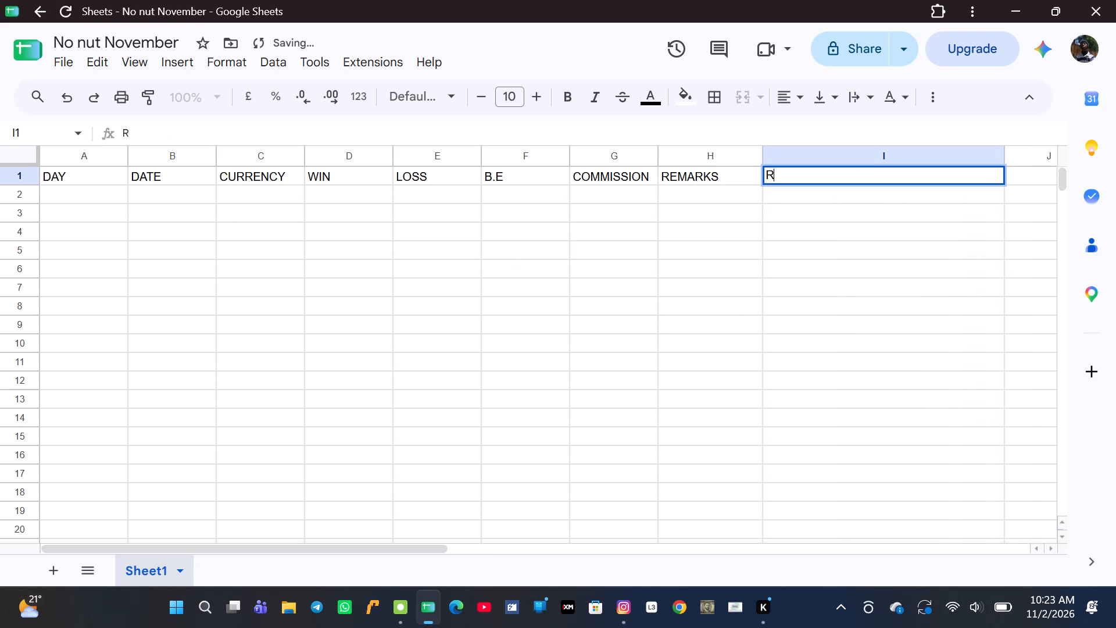
text(ULE)
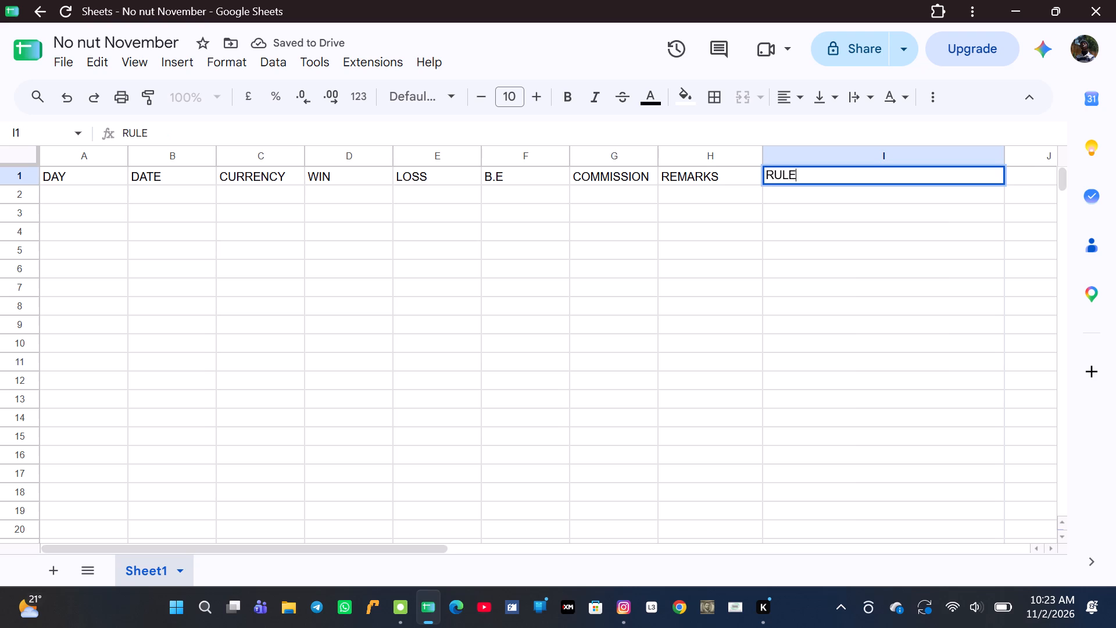
key(s)
key(Return)
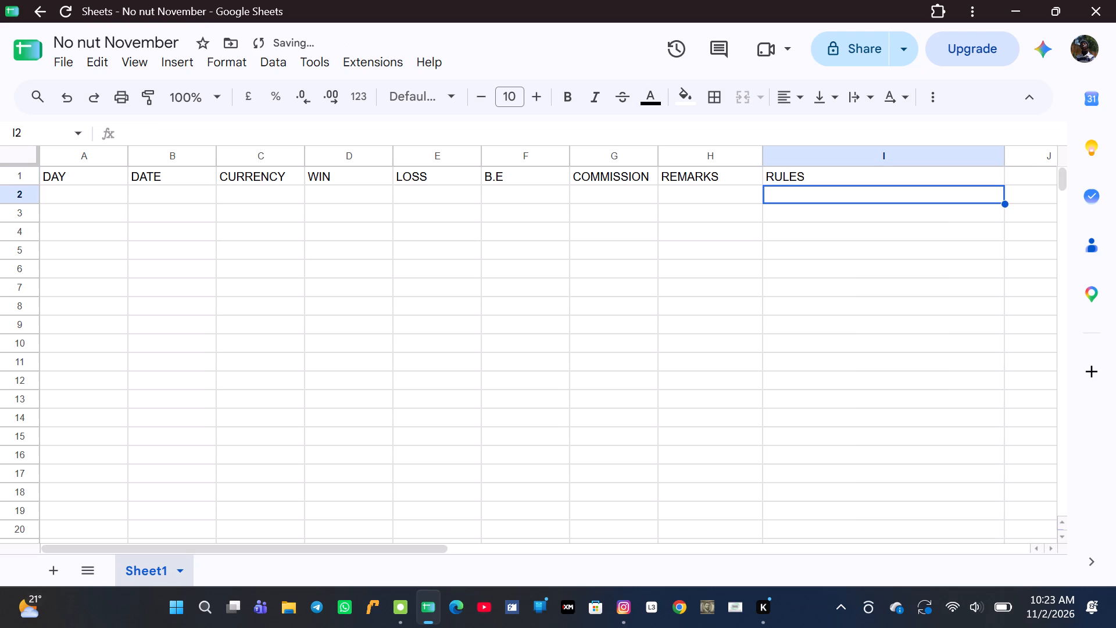
Enter the first trading rule, "1.Only take quality setups", in cell I2 under RULES.
key(period)
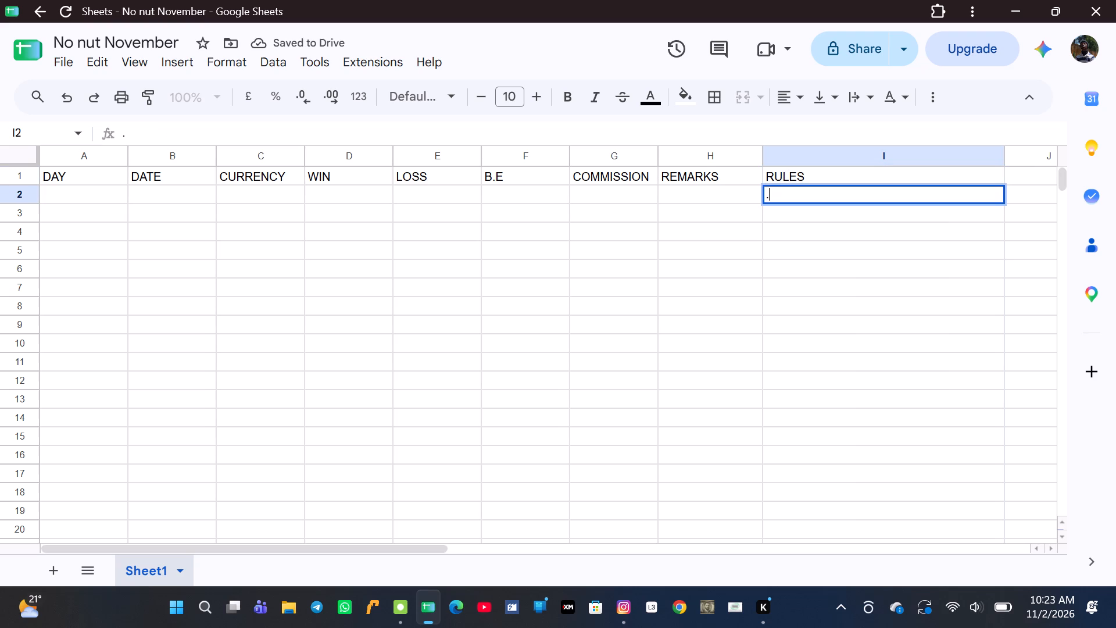
key(BackSpace)
key(1)
key(period)
key(o)
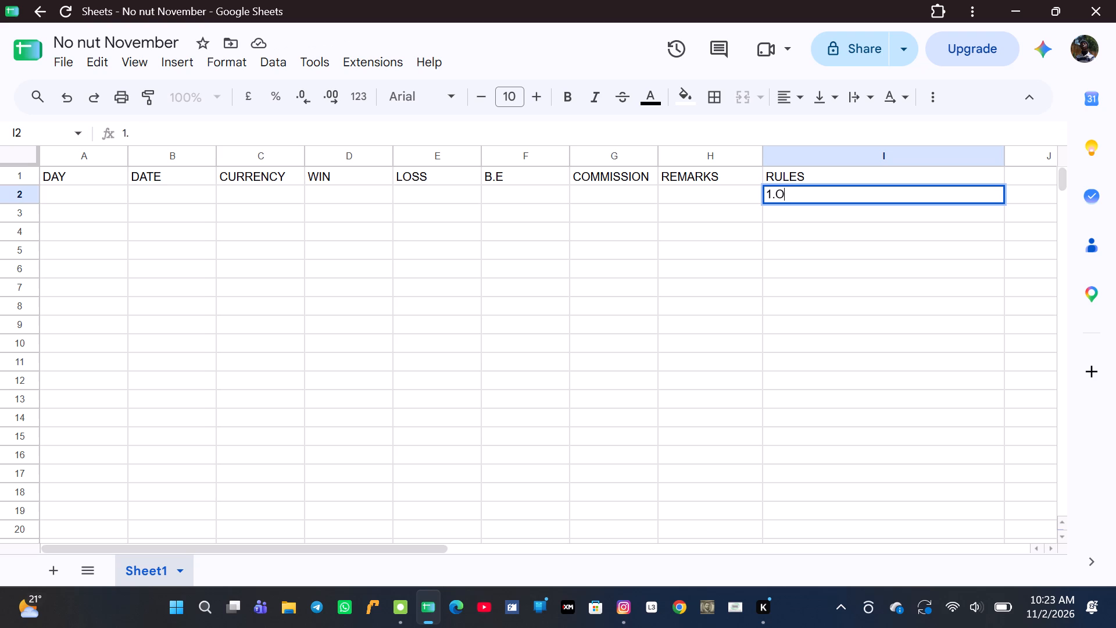
text(NLY)
key(BackSpace)
key(BackSpace)
key(BackSpace)
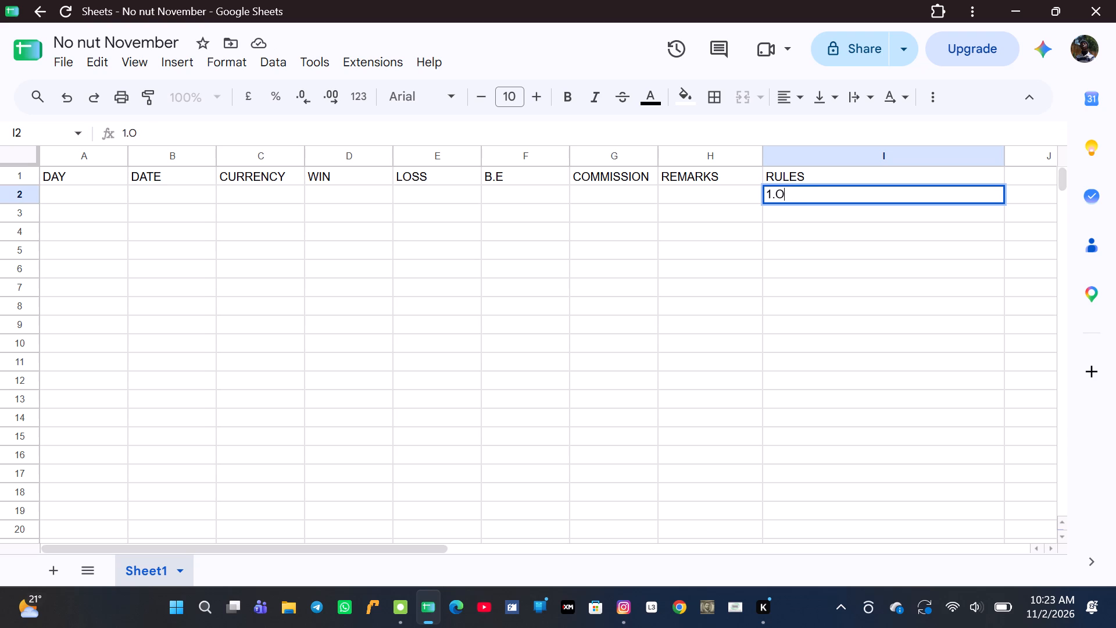
text(nly take)
key(space)
text(uality)
key(BackSpace)
key(BackSpace)
key(BackSpace)
key(BackSpace)
key(BackSpace)
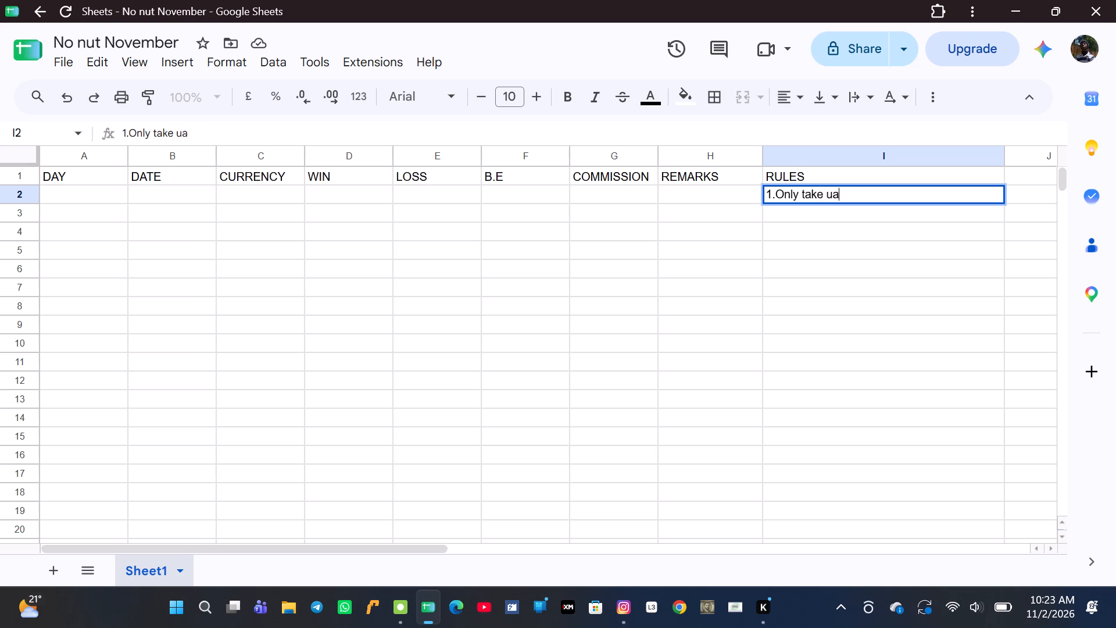
key(BackSpace)
text(quality set)
text(ups)
Enter the second trading rule, "2.R.R should be 1;3", in cell I3.
click(791, 213)
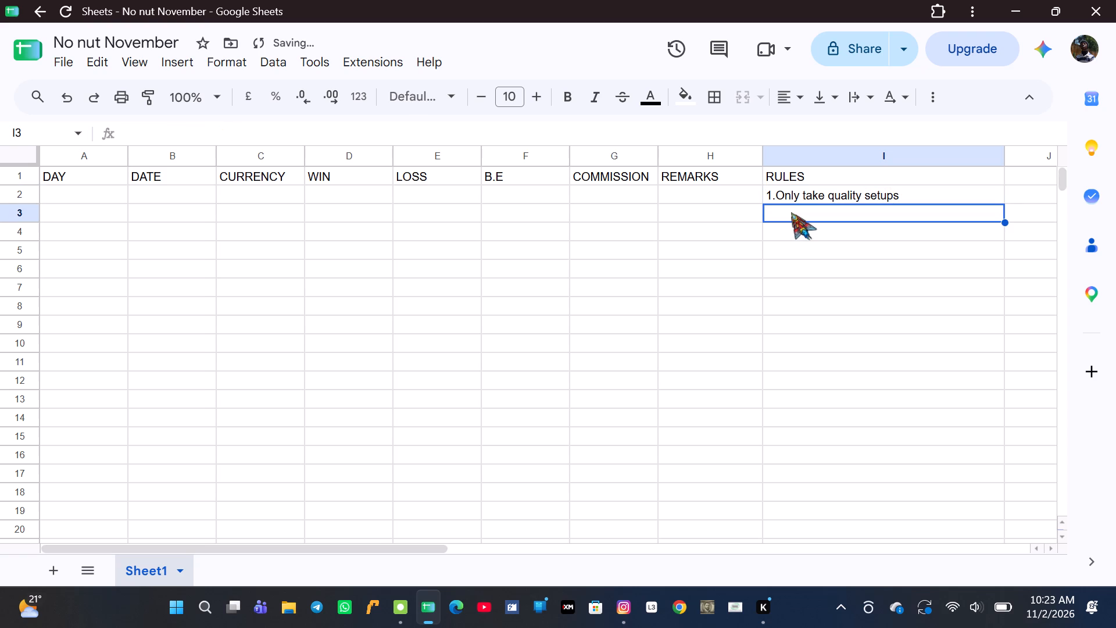
key(2)
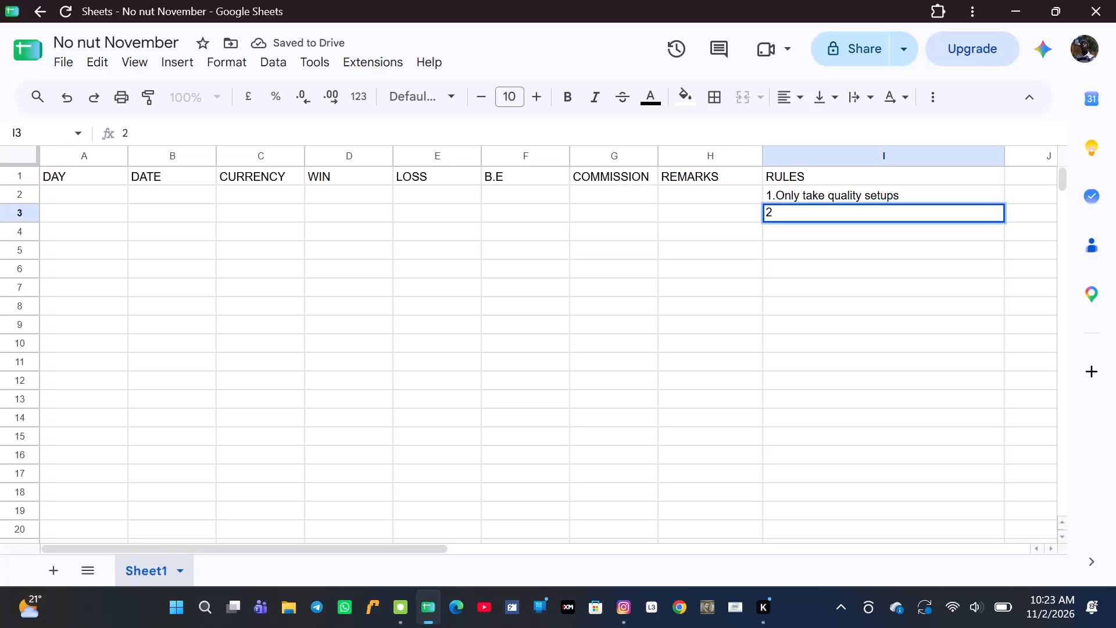
key(BackSpace)
text(2.)
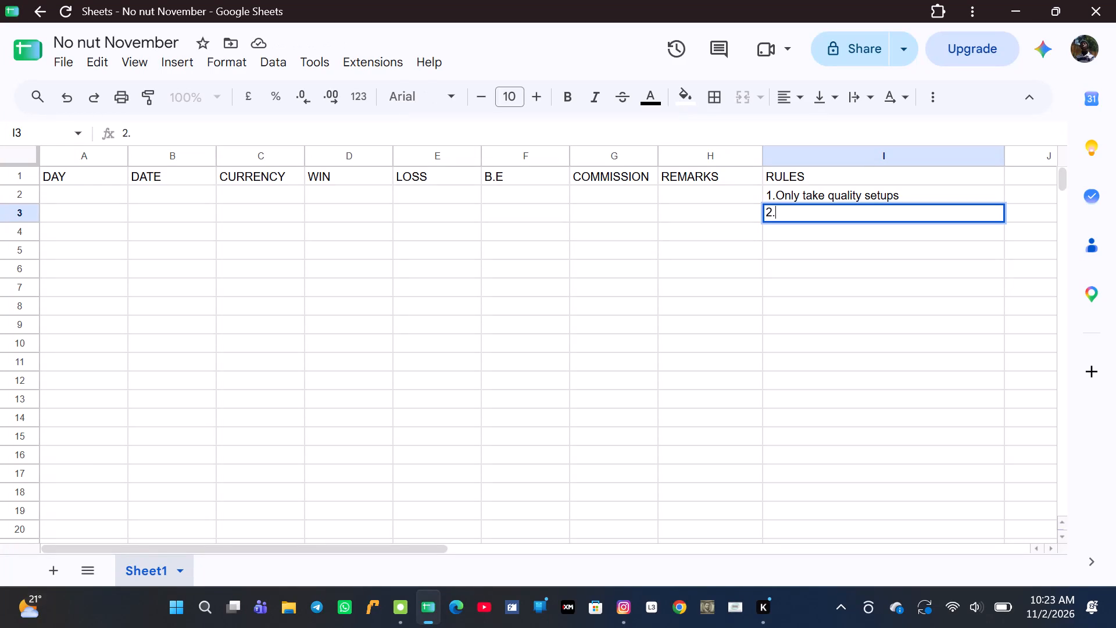
text(ri)
key(BackSpace)
key(BackSpace)
key(r)
key(period)
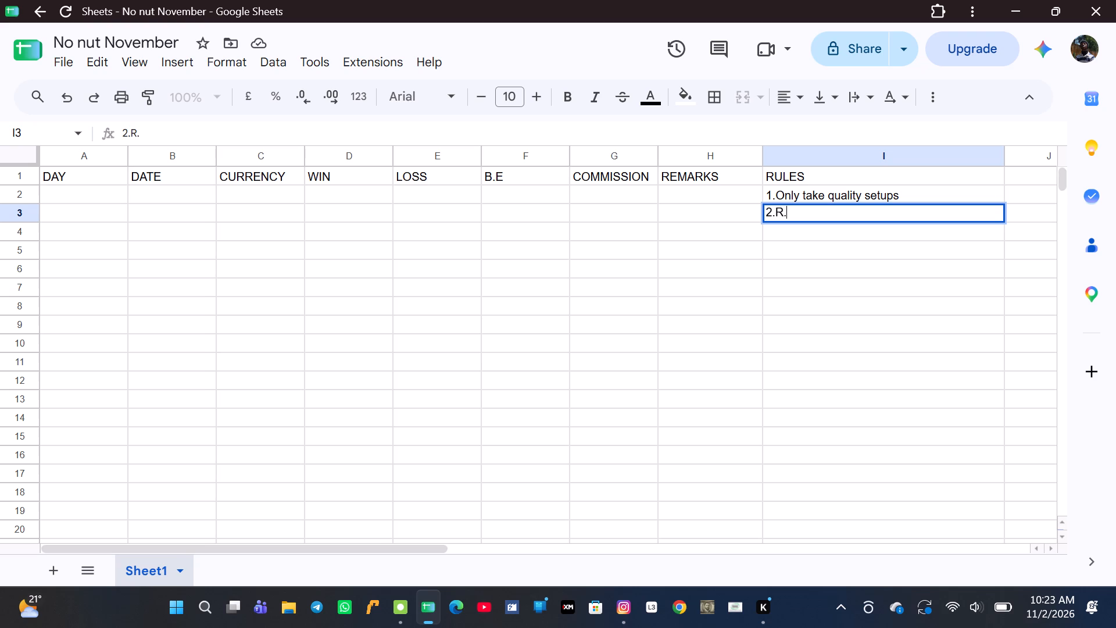
key(r)
key(space)
text(should be 1)
key(semicolon)
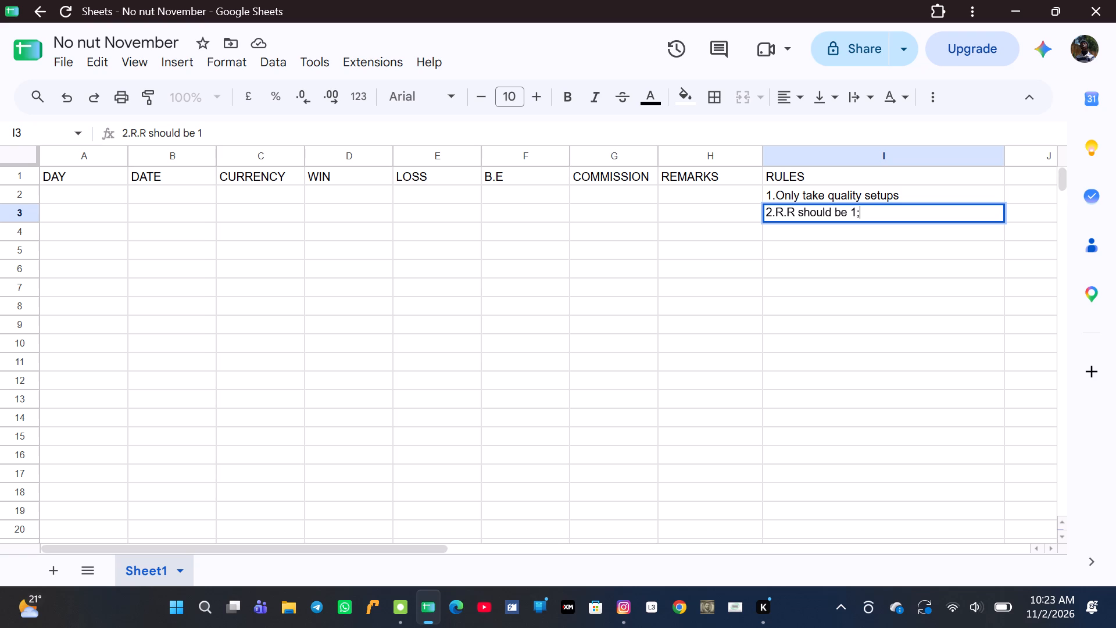
key(3)
key(Return)
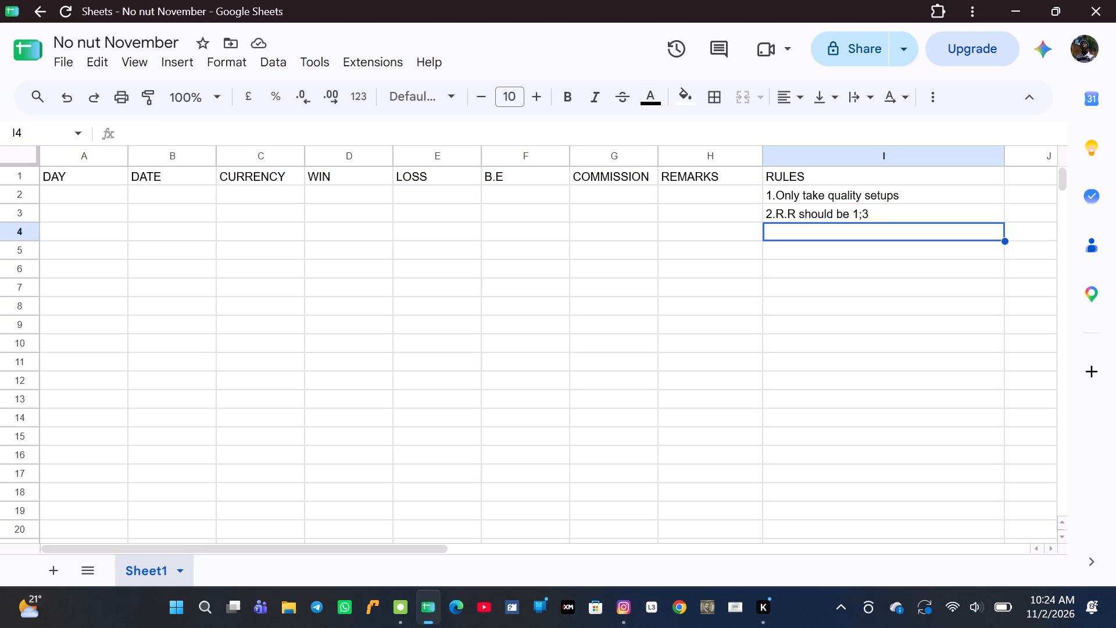
Enter the third trading rule, "3.Take only saftey trades", in cell I4.
key(3)
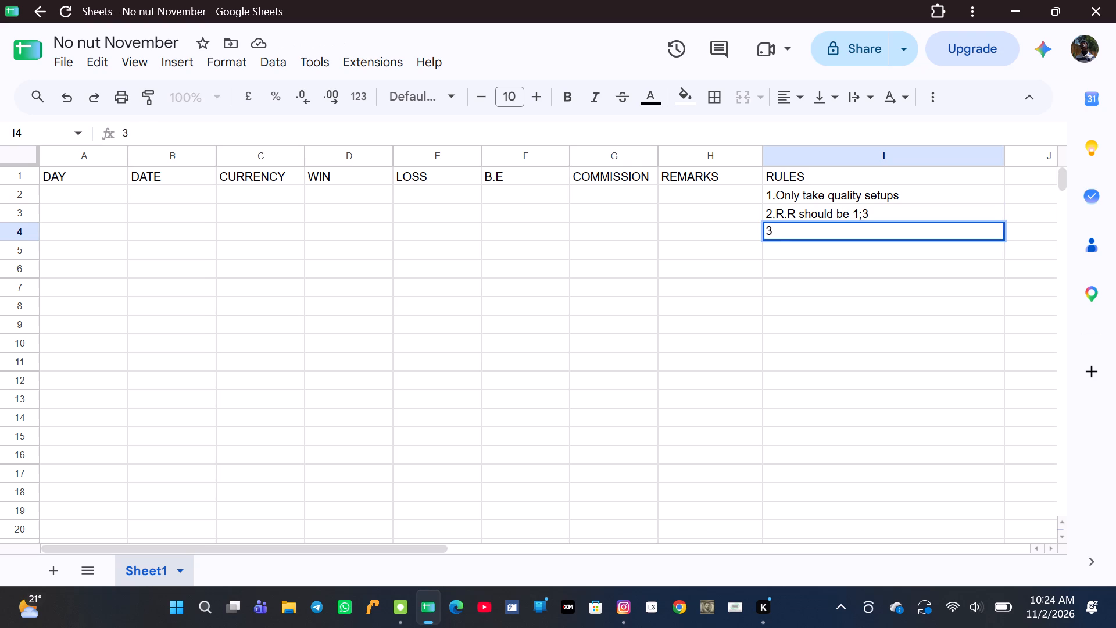
key(period)
key(t)
text(ake only saftey trade)
key(s)
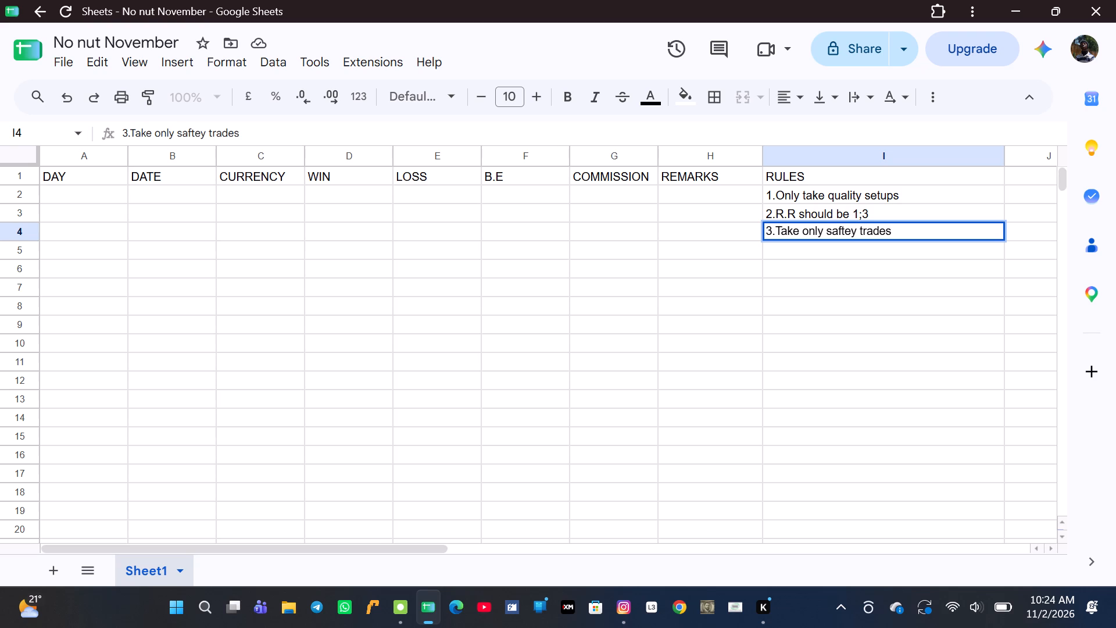
key(Return)
Enter the fourth trading rule, "4.Only risk 2 persent", in cell I5.
key(4)
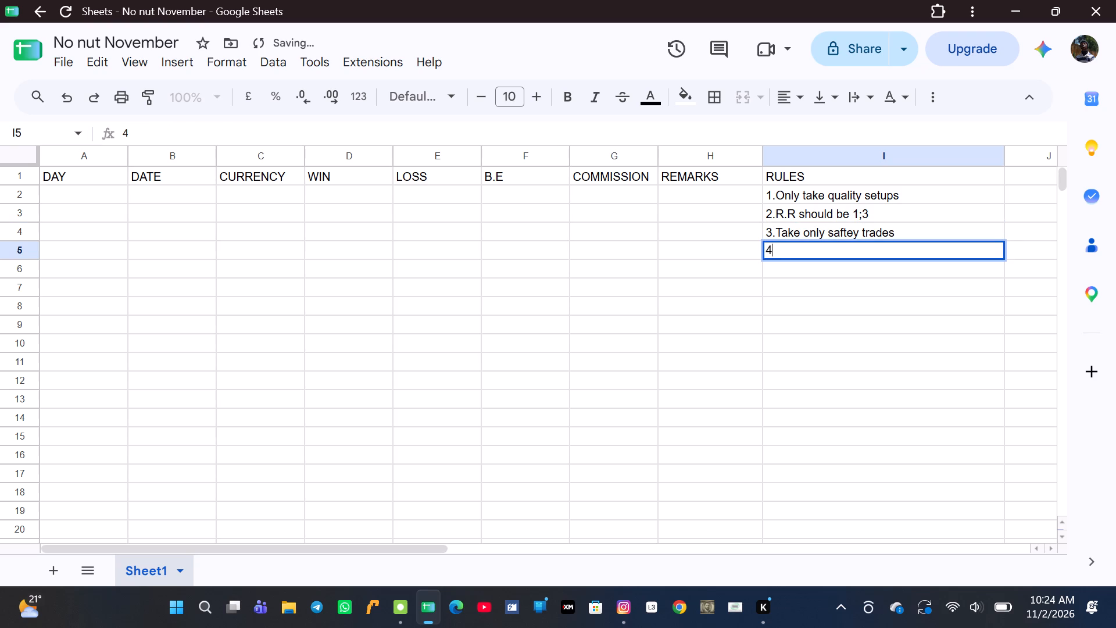
key(period)
key(o)
key(BackSpace)
key(p)
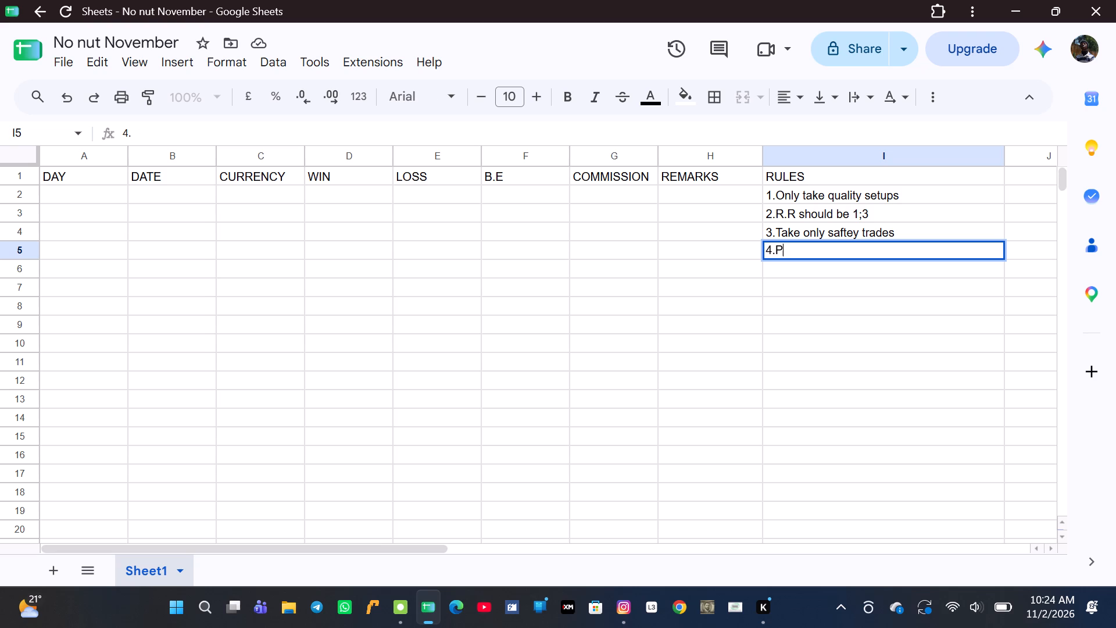
key(BackSpace)
key(o)
key(BackSpace)
key(o)
text(nly risk 2 persent)
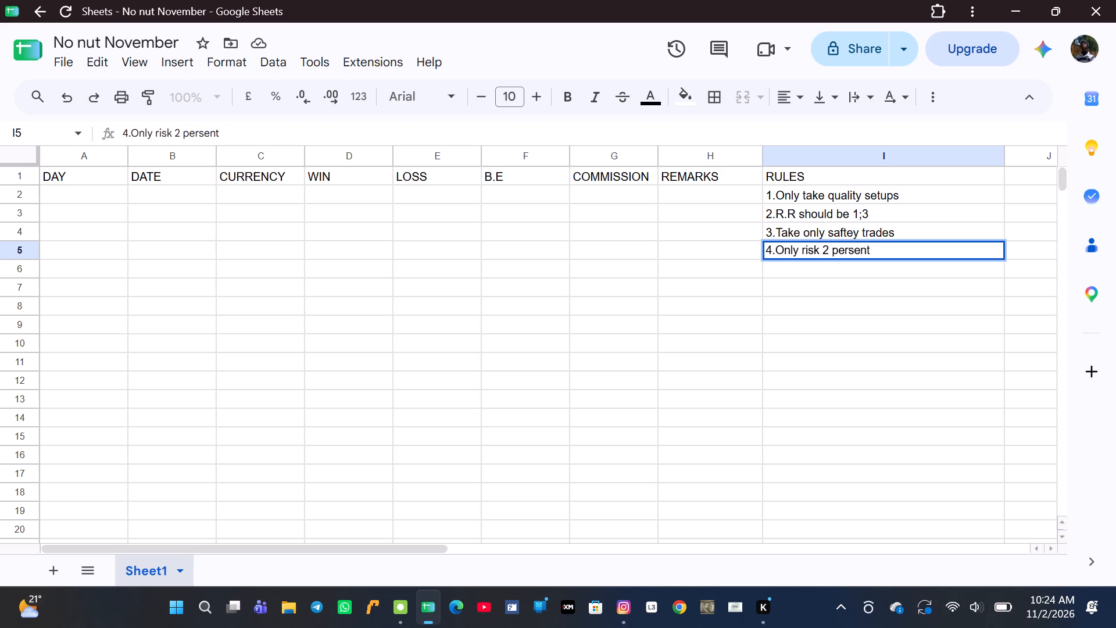
key(Down)
Enter the fifth trading rule, "5.Trust my setup", in cell I6.
text(5.tr)
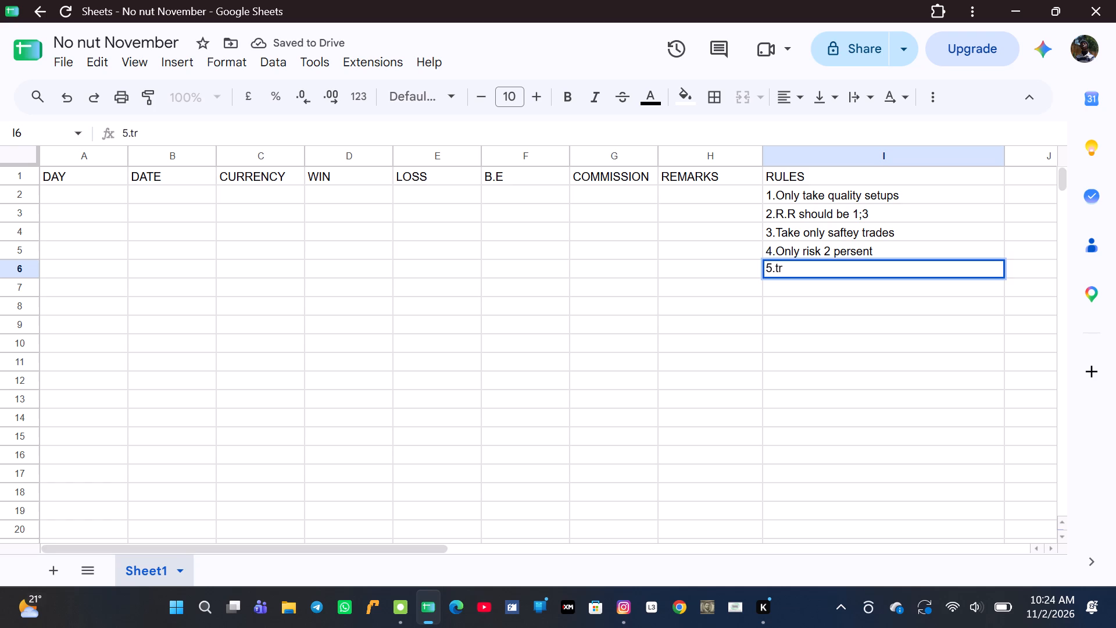
key(BackSpace)
key(BackSpace)
key(t)
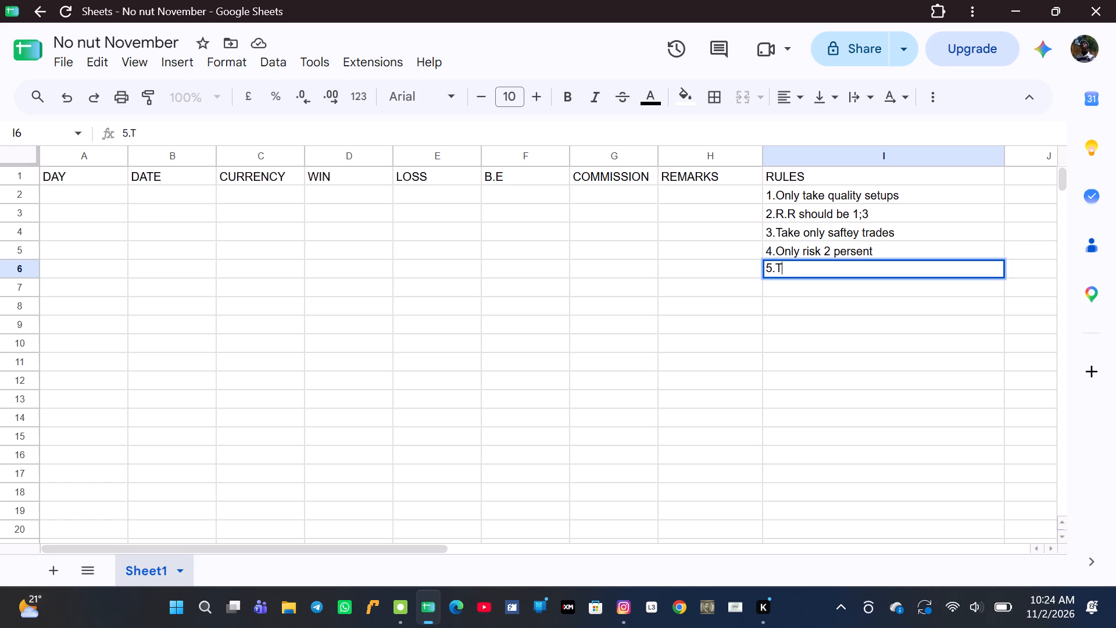
text(rust my setuo)
key(BackSpace)
key(p)
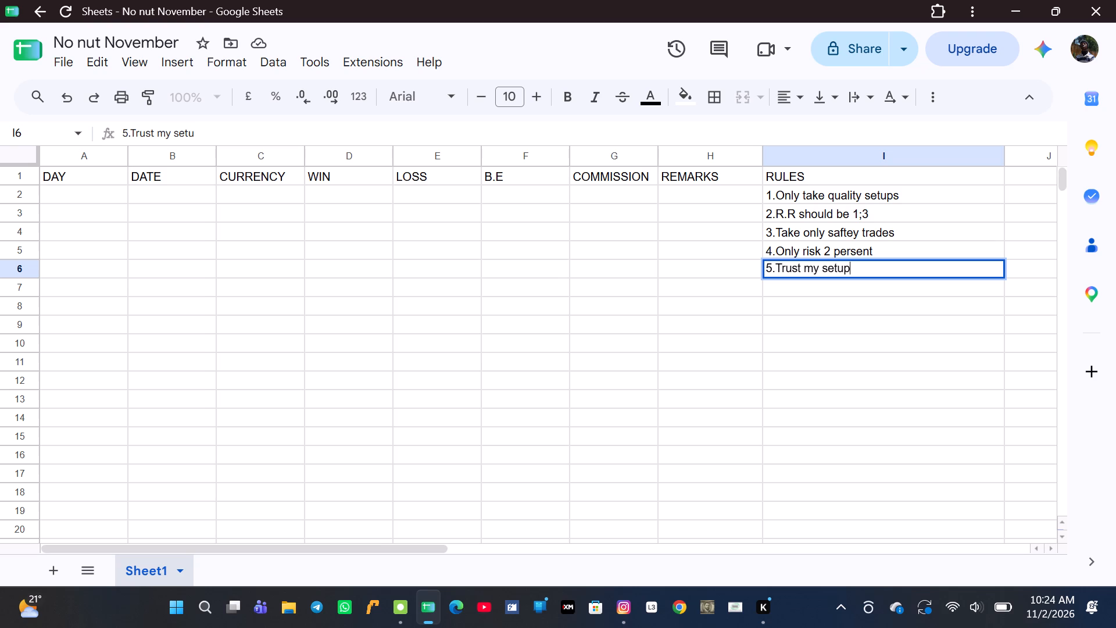
key(Return)
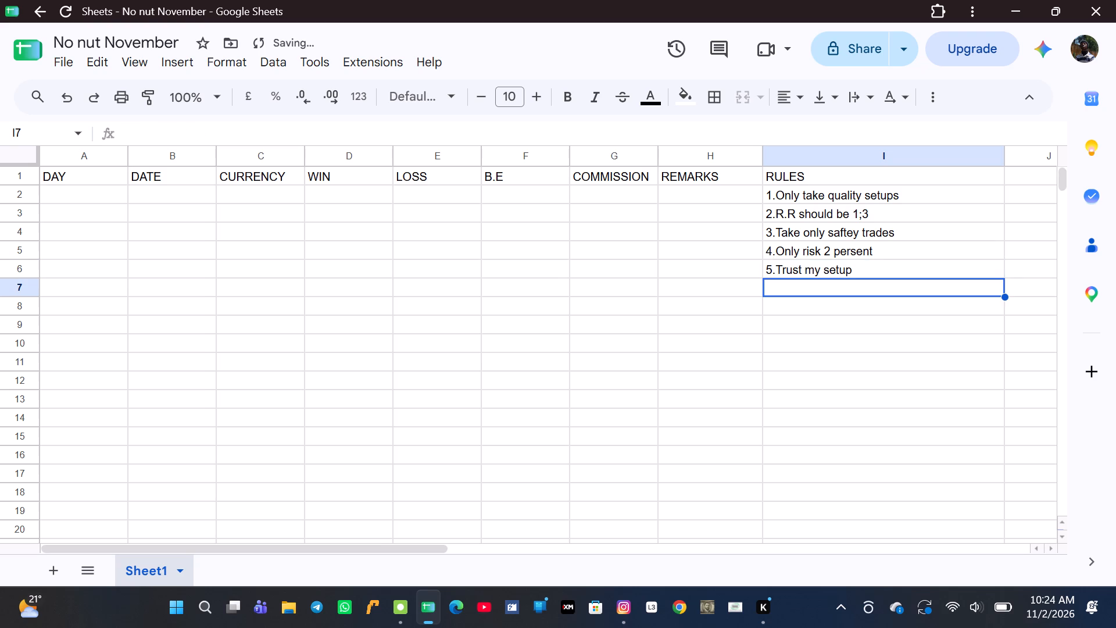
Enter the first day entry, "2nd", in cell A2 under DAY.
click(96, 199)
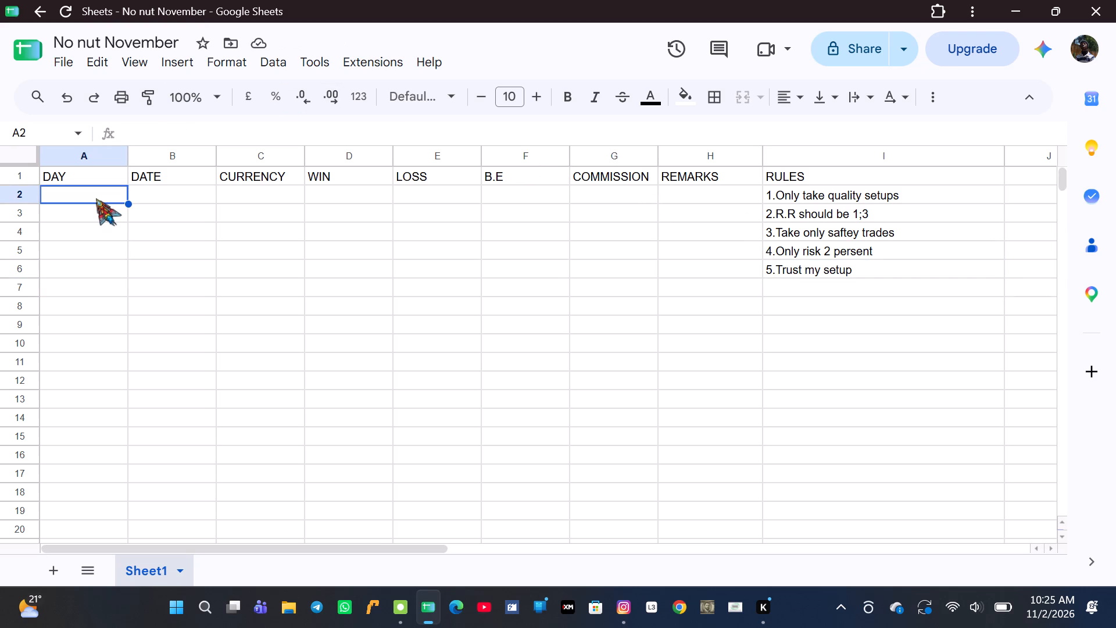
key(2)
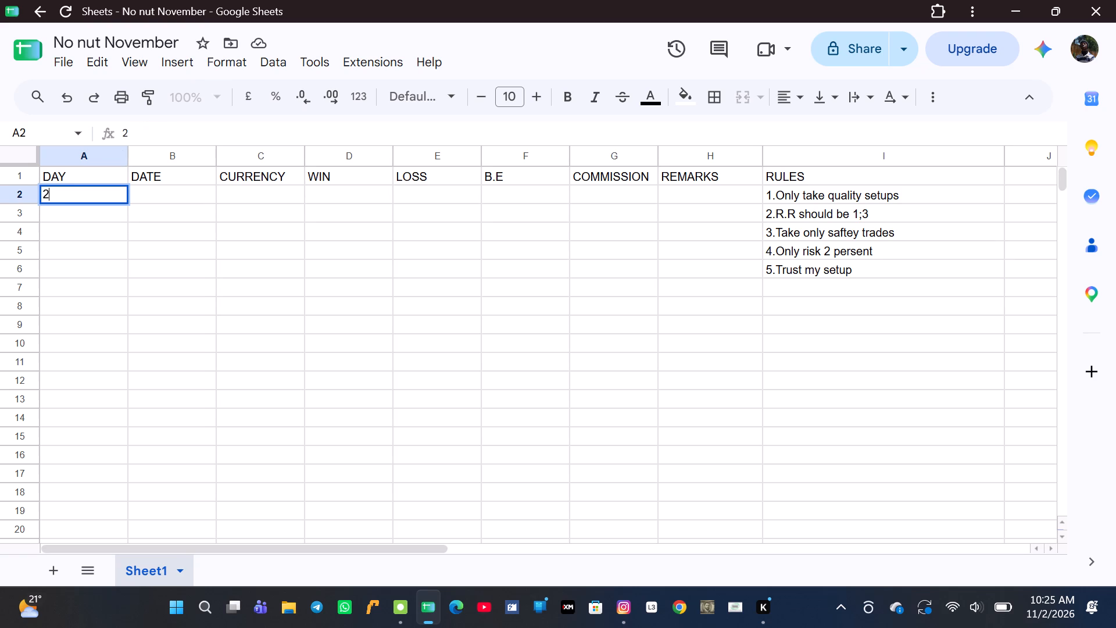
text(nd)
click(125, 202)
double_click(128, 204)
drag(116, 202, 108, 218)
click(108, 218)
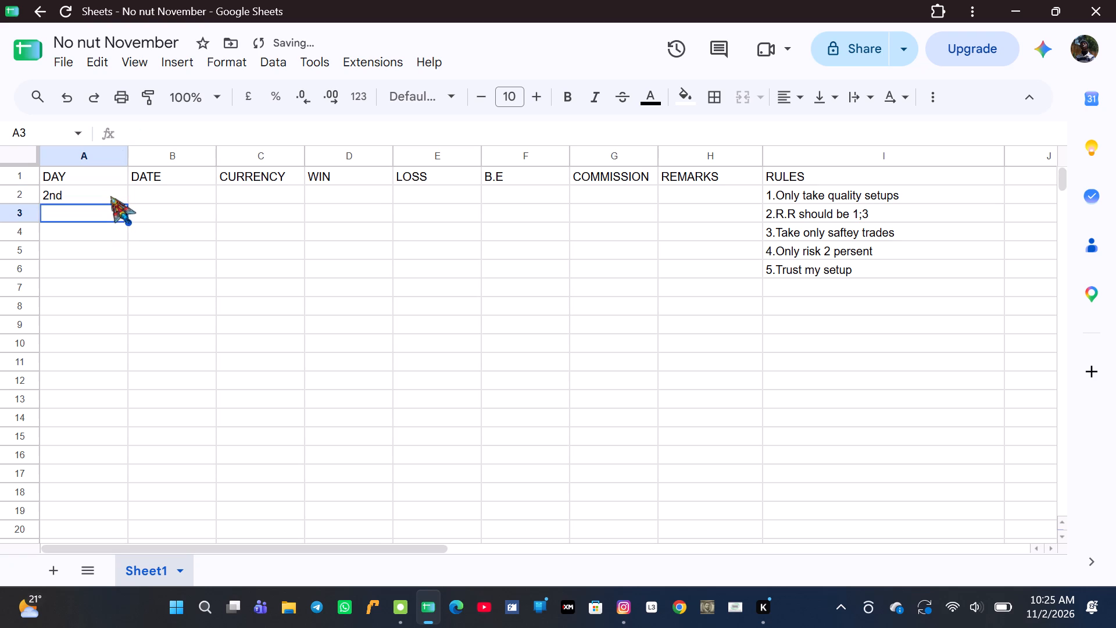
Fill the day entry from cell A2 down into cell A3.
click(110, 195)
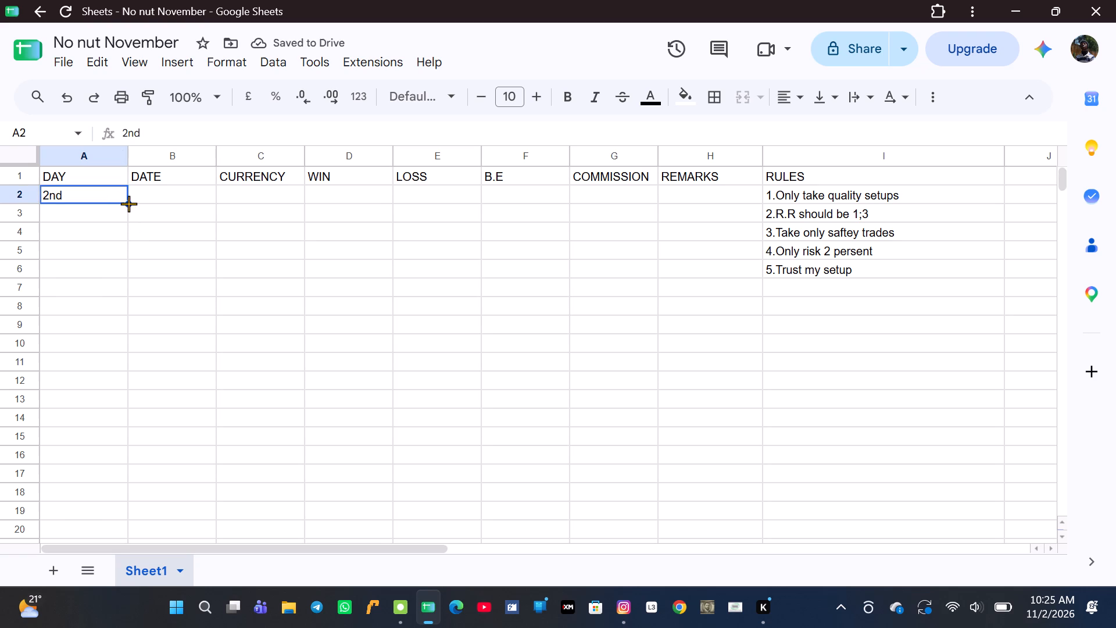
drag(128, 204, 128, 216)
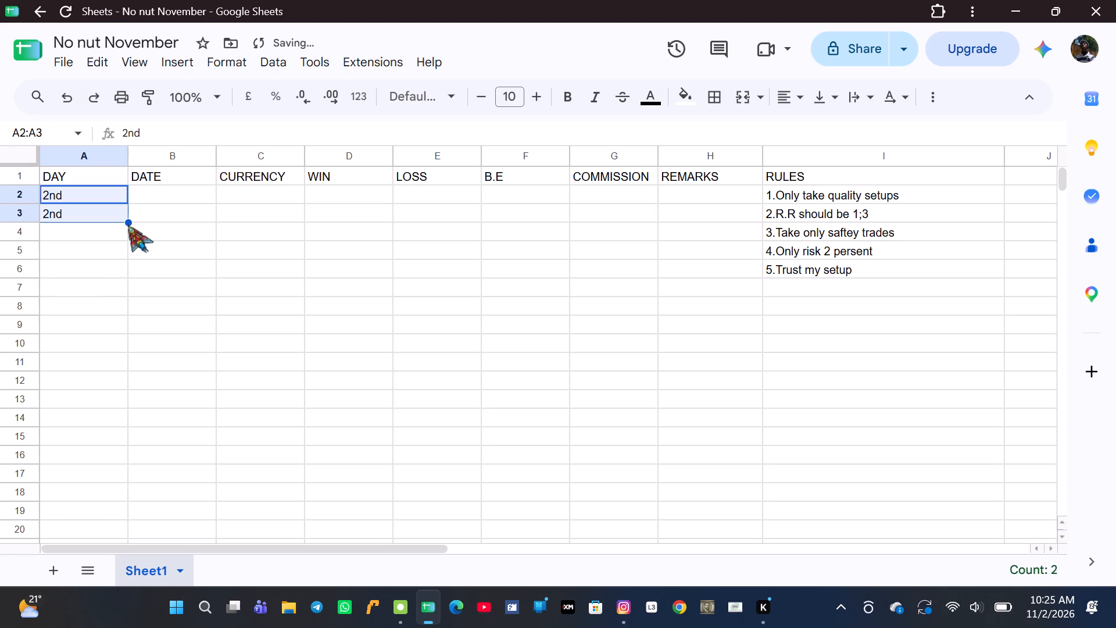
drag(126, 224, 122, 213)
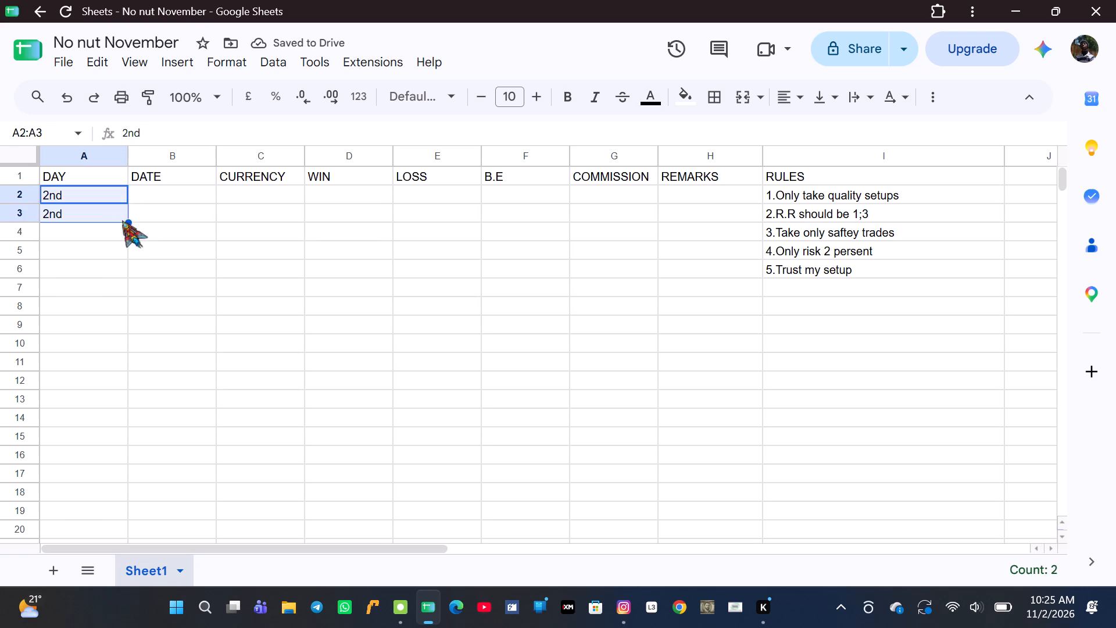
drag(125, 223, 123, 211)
Replace the day entry in cell A3 with "3rd".
click(123, 211)
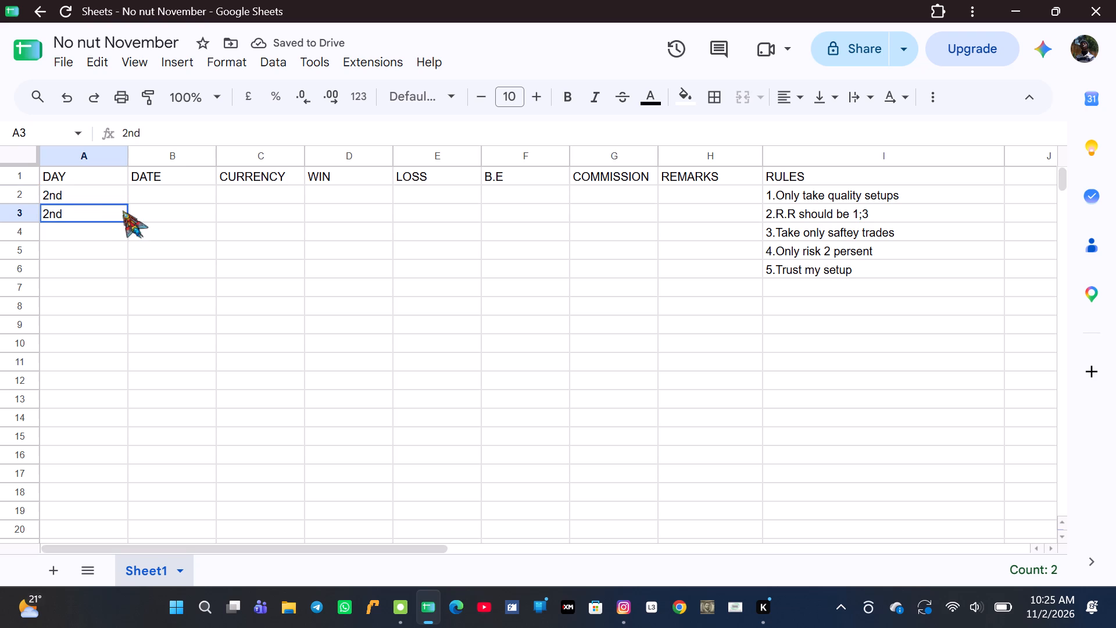
key(3)
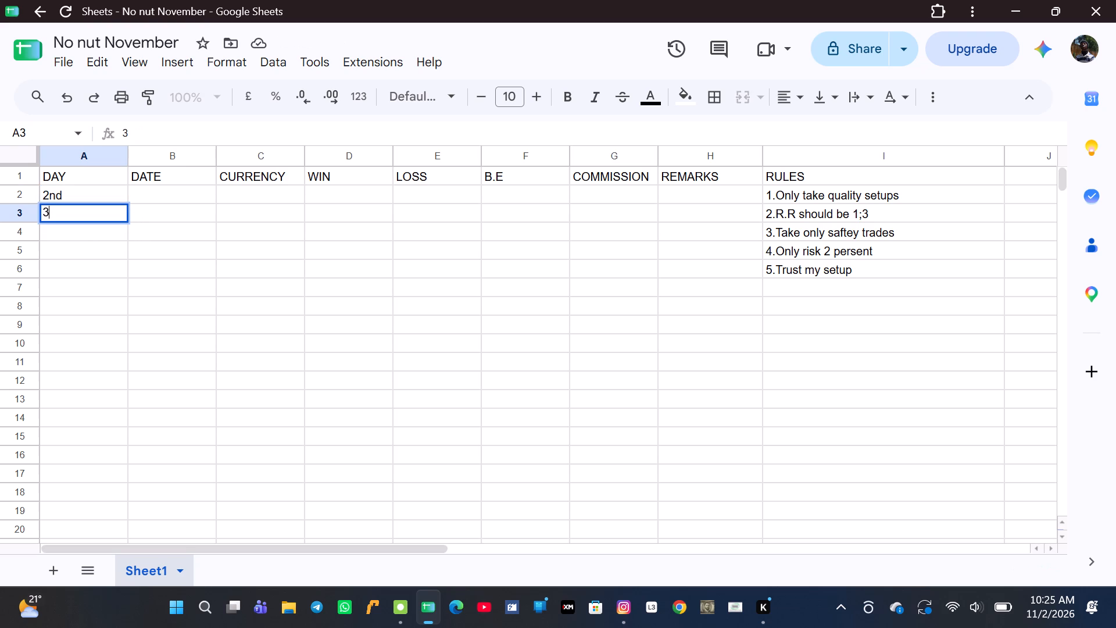
key(r)
key(d)
click(125, 222)
click(125, 222)
drag(125, 219, 120, 219)
drag(120, 219, 82, 229)
click(82, 229)
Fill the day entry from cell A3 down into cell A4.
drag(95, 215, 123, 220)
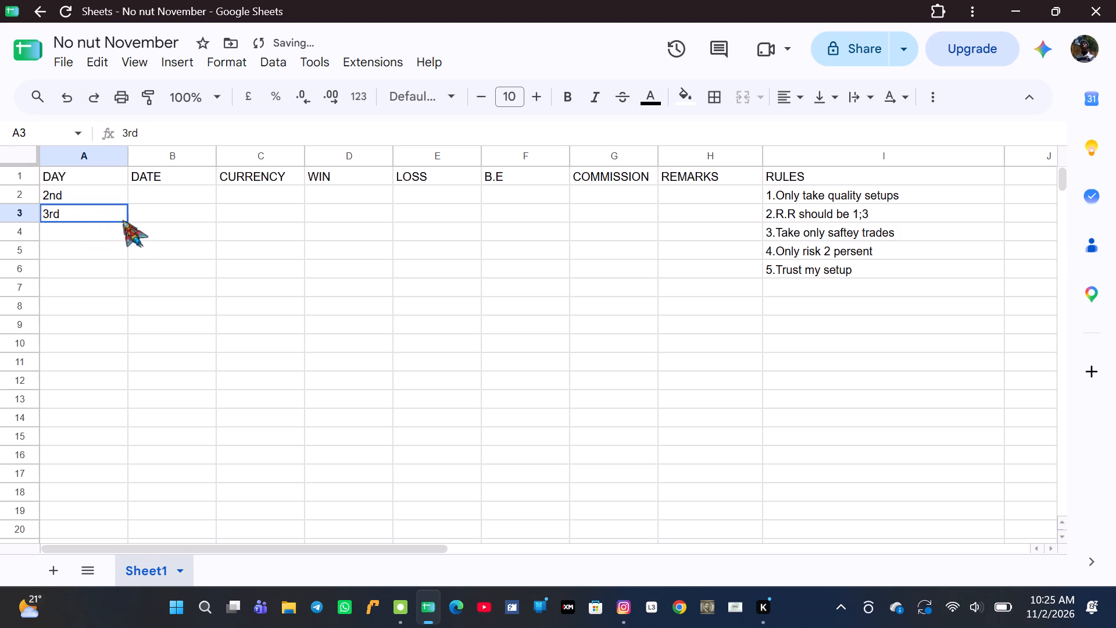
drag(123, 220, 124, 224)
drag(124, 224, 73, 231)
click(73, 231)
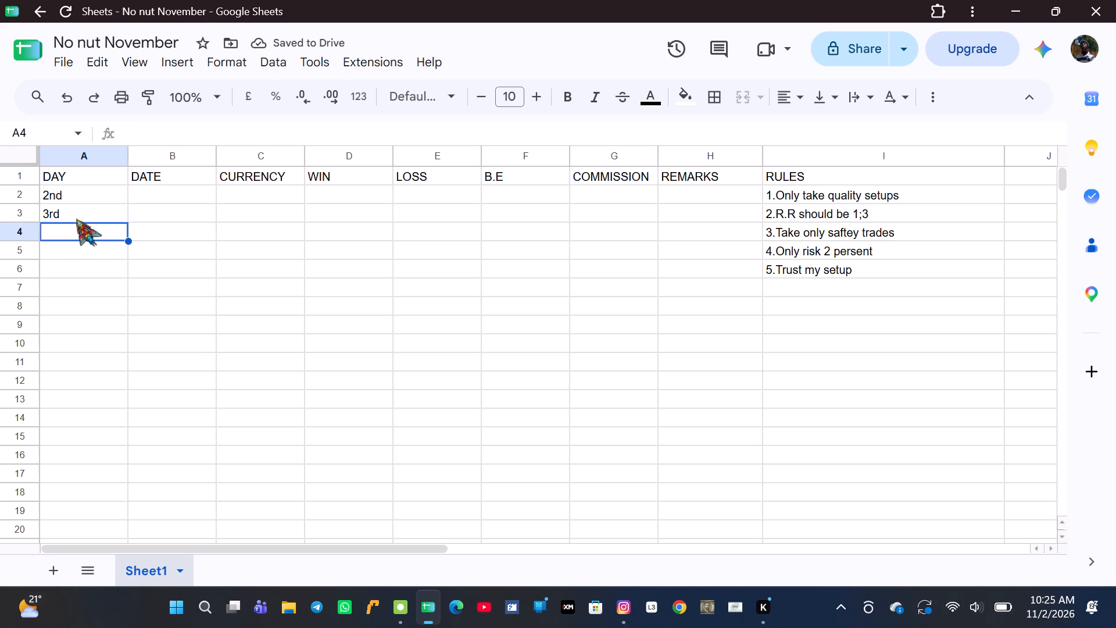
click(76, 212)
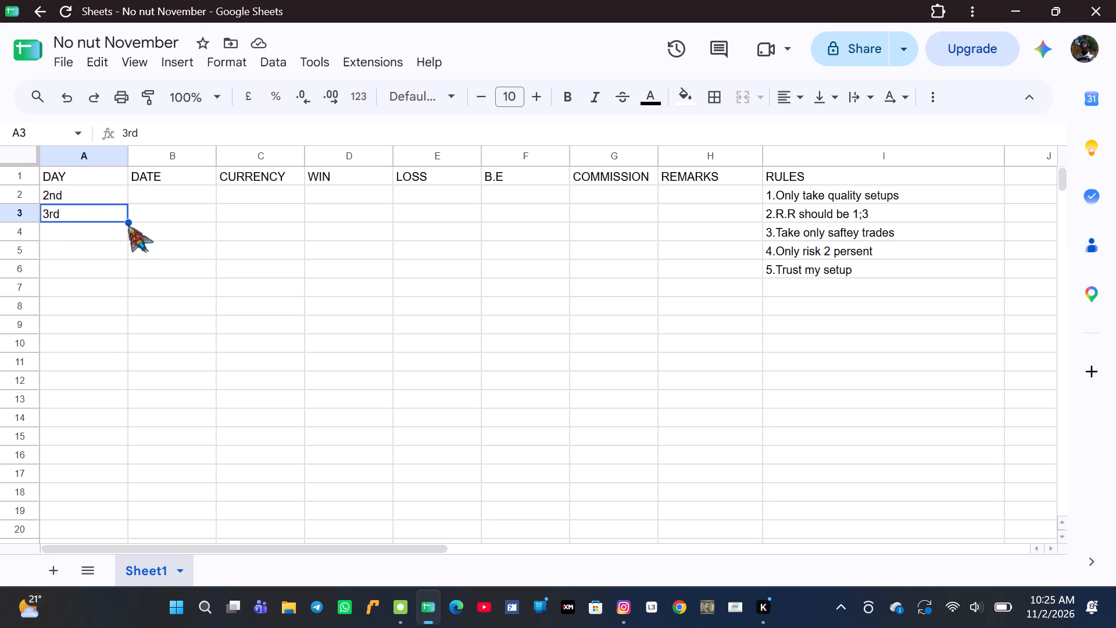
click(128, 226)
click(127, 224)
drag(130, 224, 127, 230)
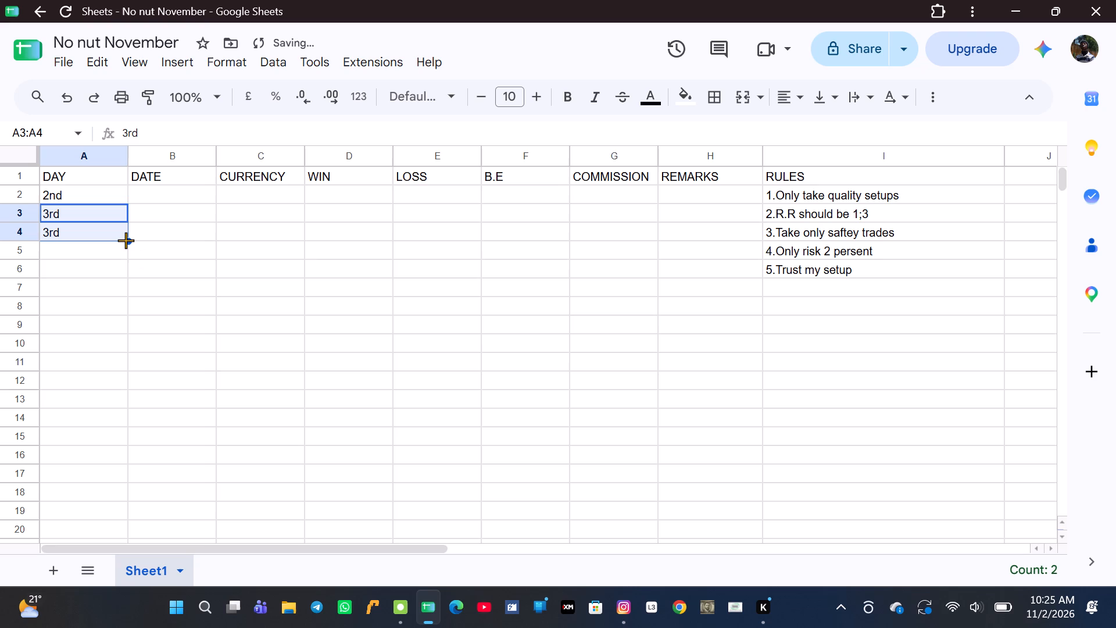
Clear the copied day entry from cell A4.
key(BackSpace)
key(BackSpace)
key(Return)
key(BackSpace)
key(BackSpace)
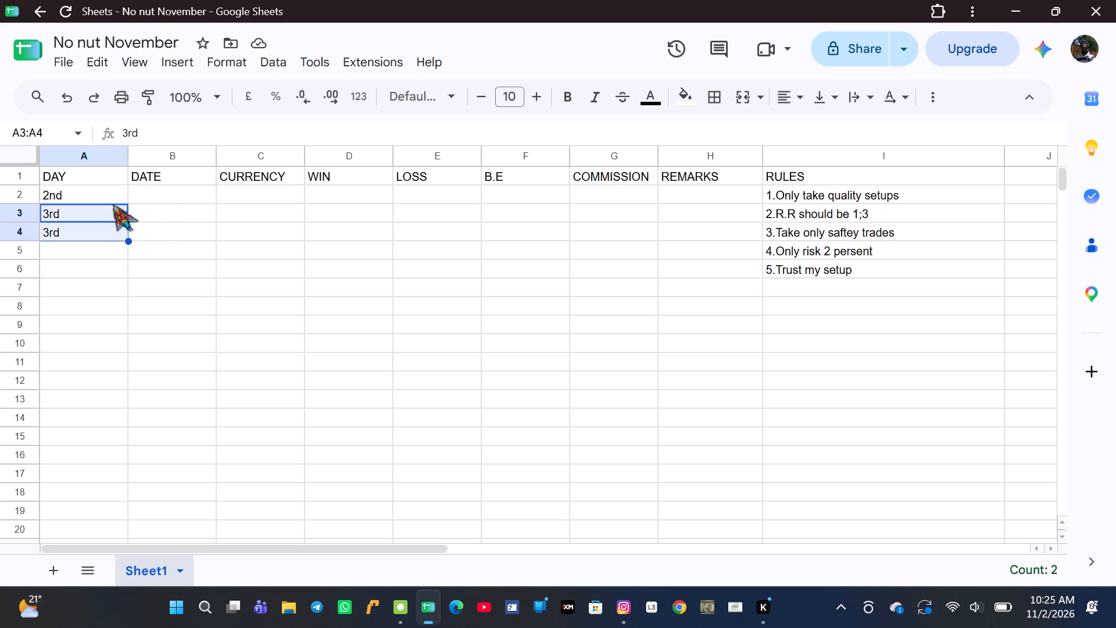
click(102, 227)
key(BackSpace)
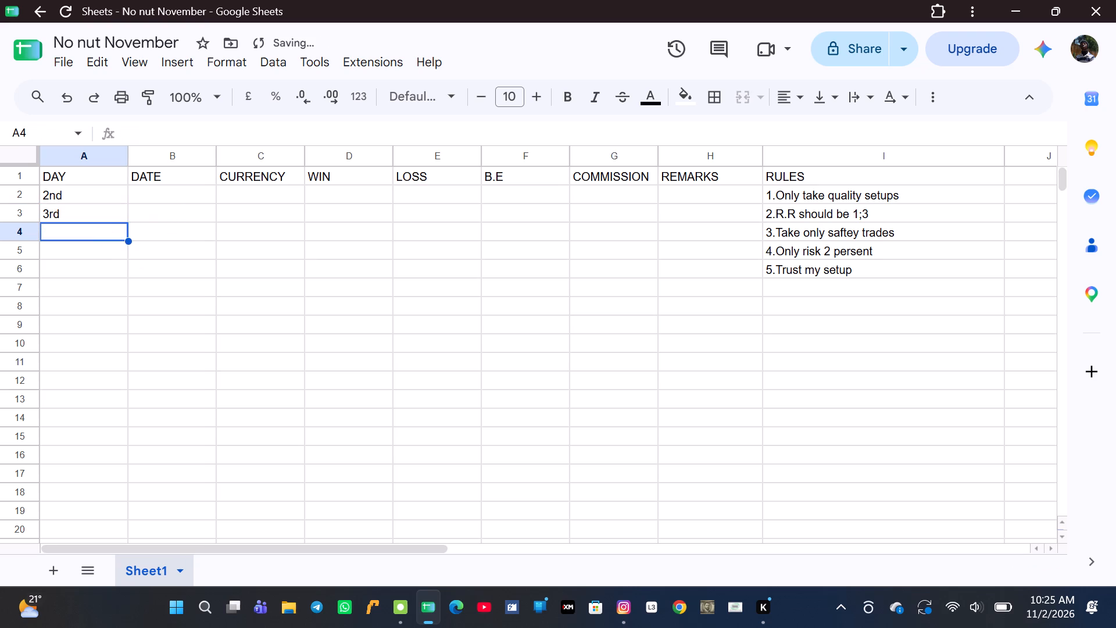
Re-enter the day in cell A2 in capitals as "2ND".
key(Up)
key(Up)
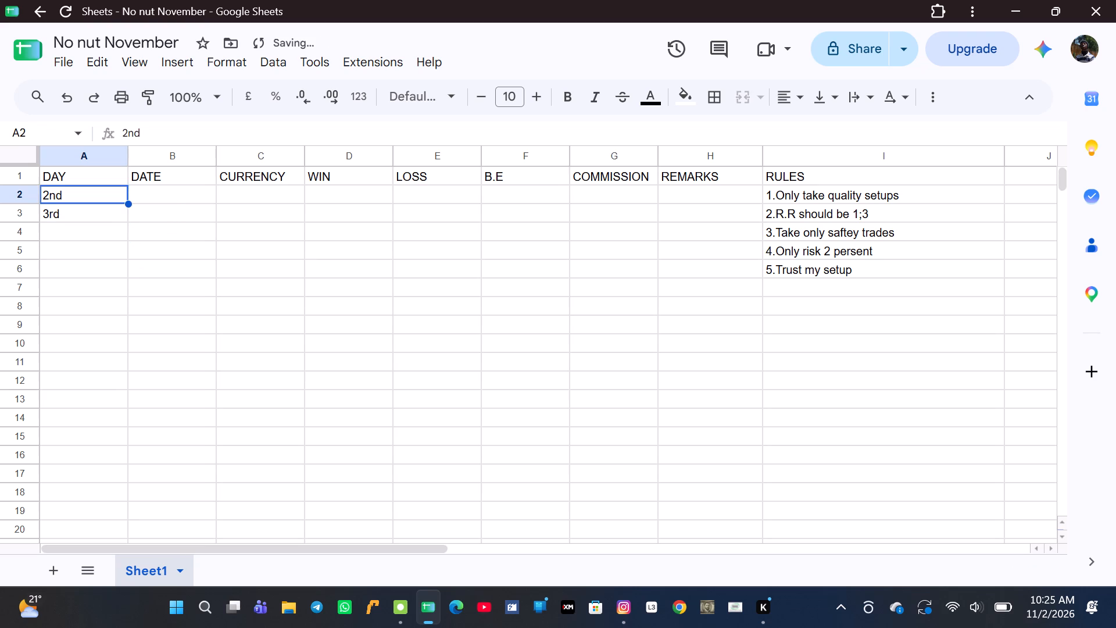
key(BackSpace)
key(2)
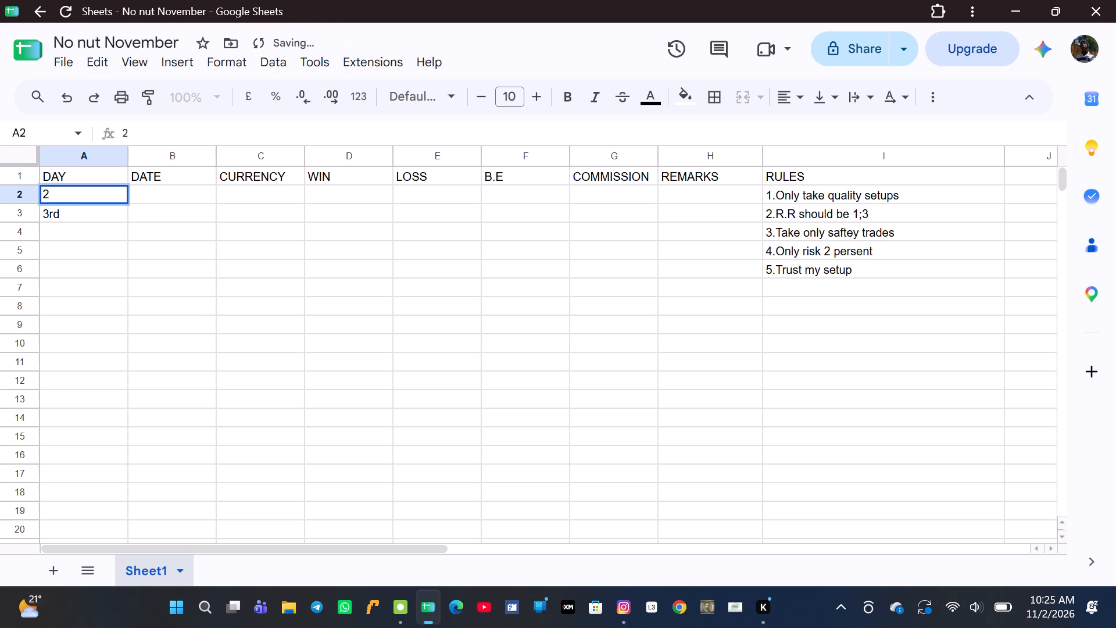
text(ND)
key(Down)
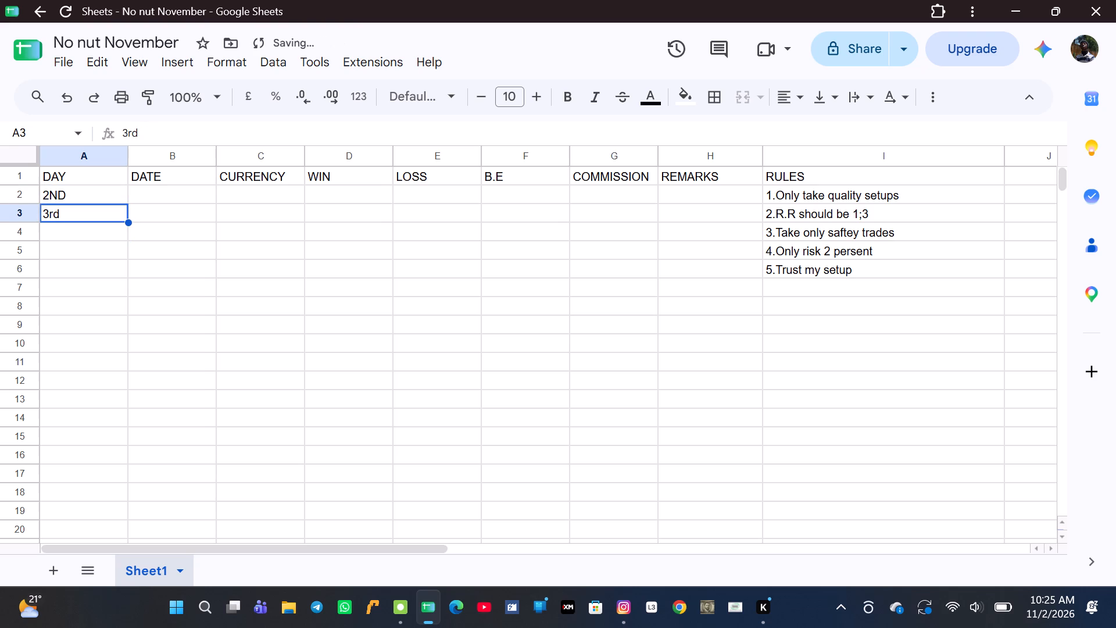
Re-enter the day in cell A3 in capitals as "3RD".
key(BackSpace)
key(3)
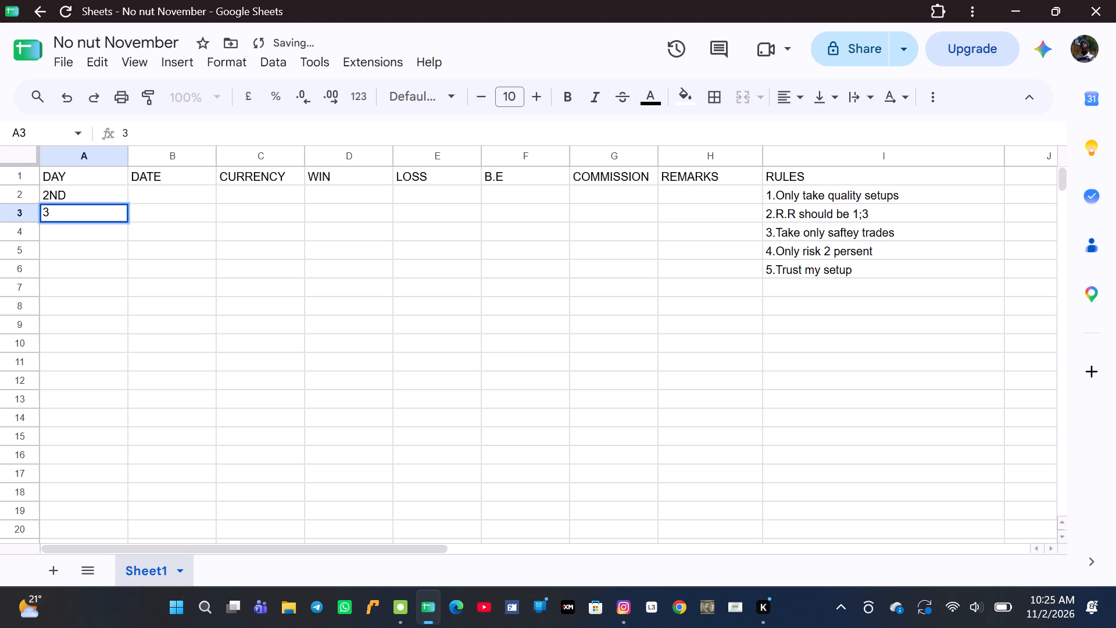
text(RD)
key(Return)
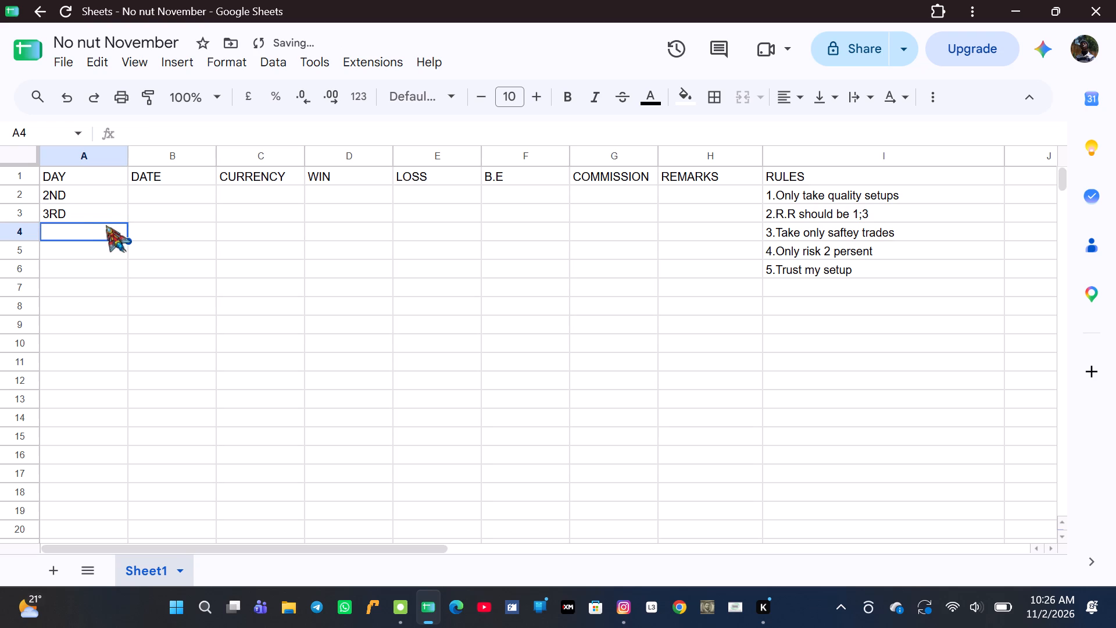
Replace the day entries in cells A2 and A3 with MONDAY and TUESDAY.
click(81, 197)
key(BackSpace)
key(BackSpace)
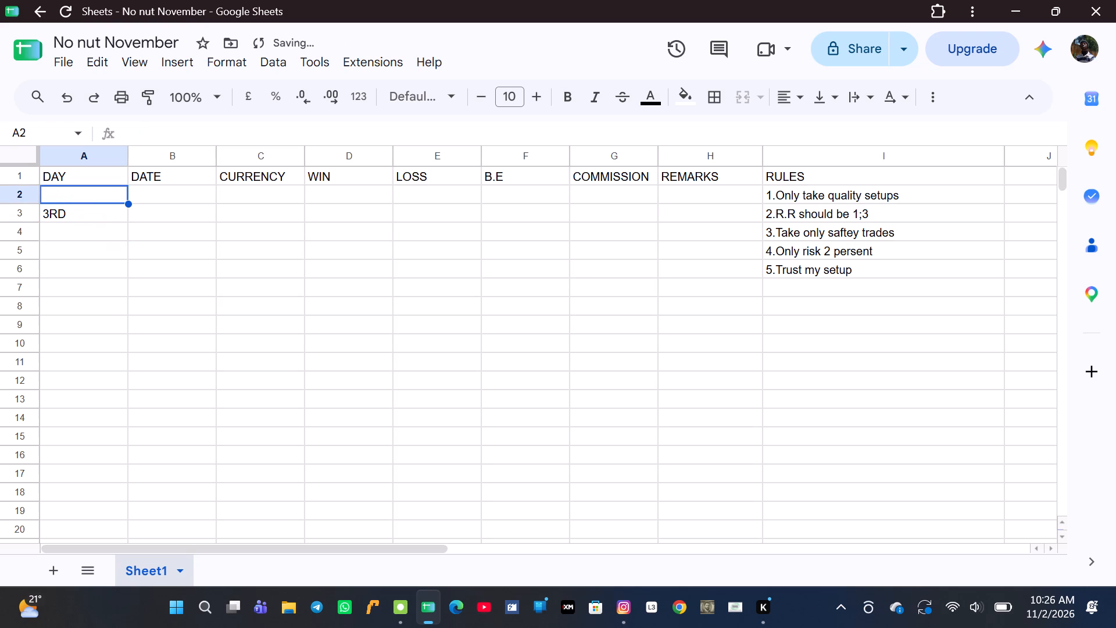
text(MO)
text(NDAY)
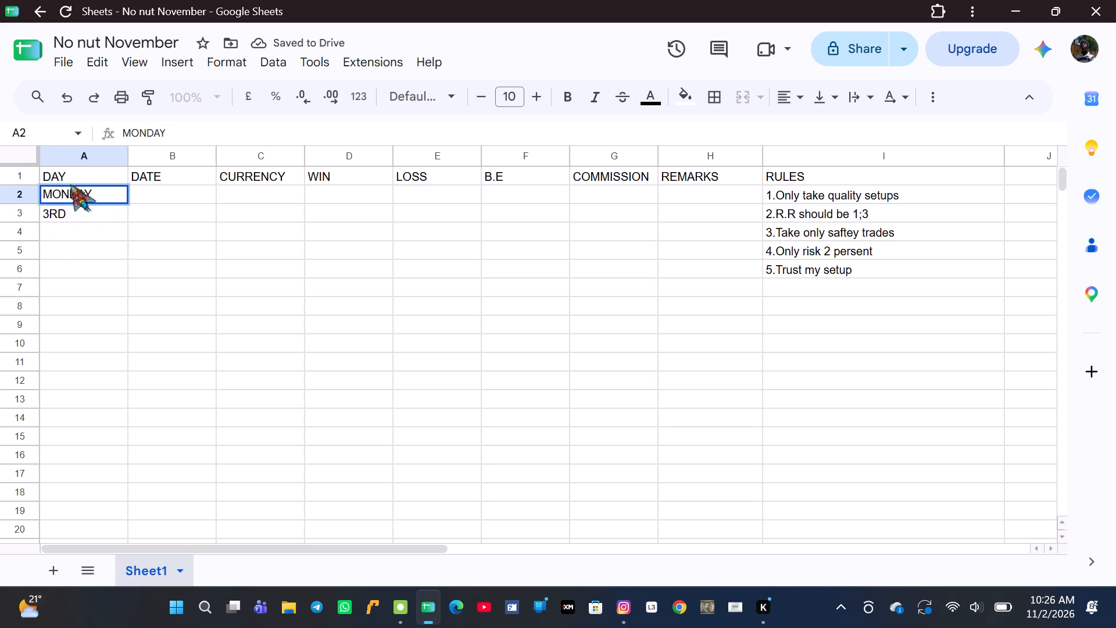
click(70, 213)
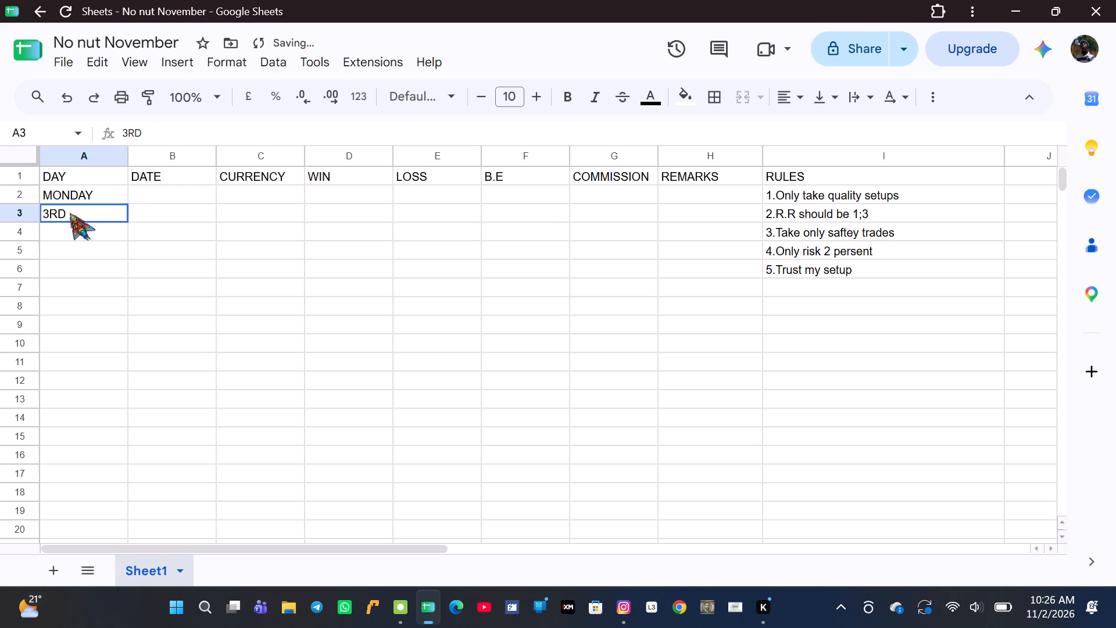
key(BackSpace)
text(TU)
key(e)
text(SDAY)
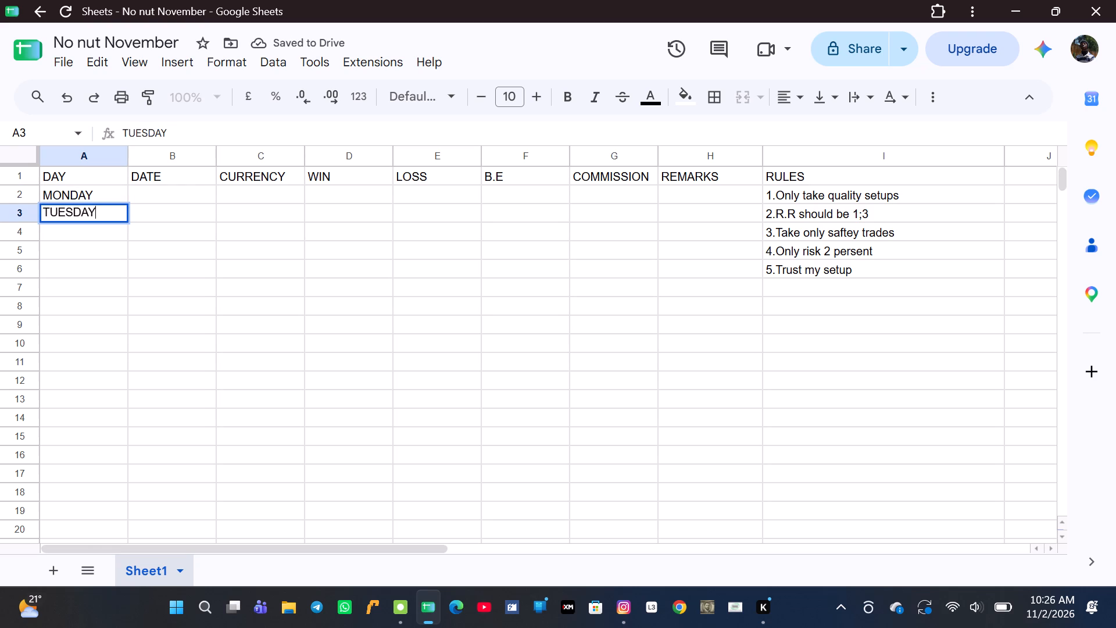
Enter WEDNESDAY, THURSDAY and FRIDAY in cells A4 to A6 of the DAY column.
click(60, 238)
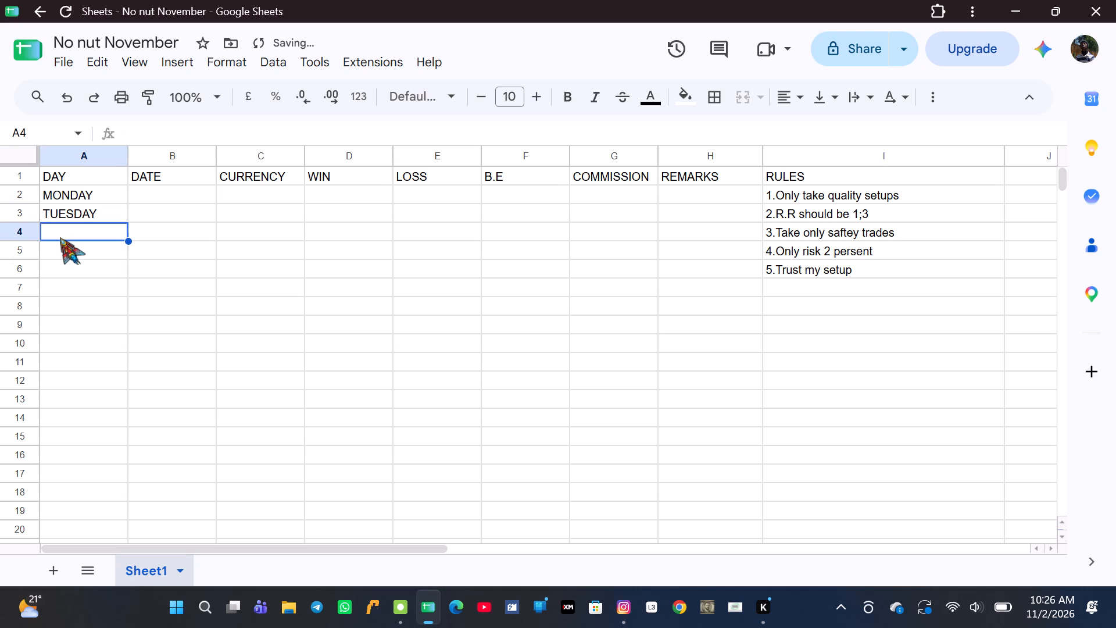
text(WEDN)
text(ESD)
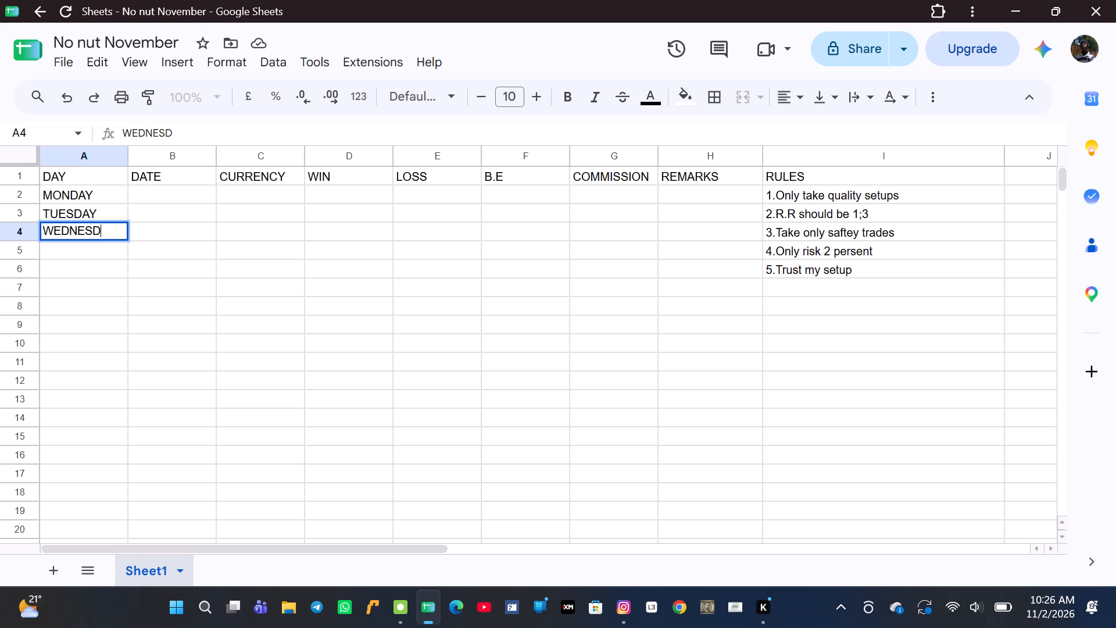
text(AY)
key(Down)
text(TH)
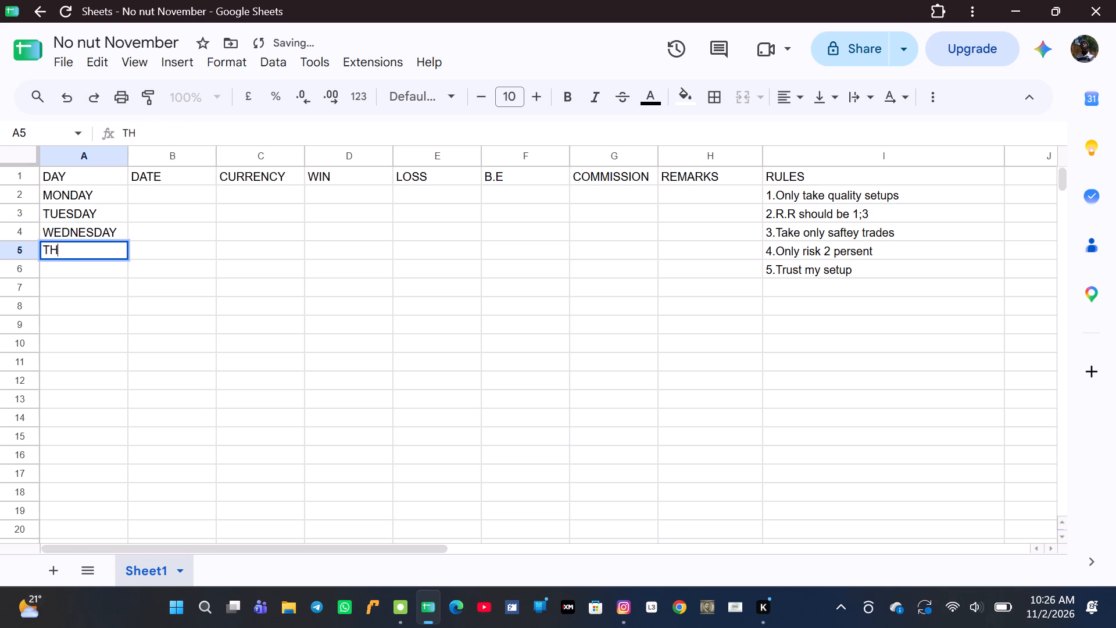
text(UR)
text(SDAY)
key(Down)
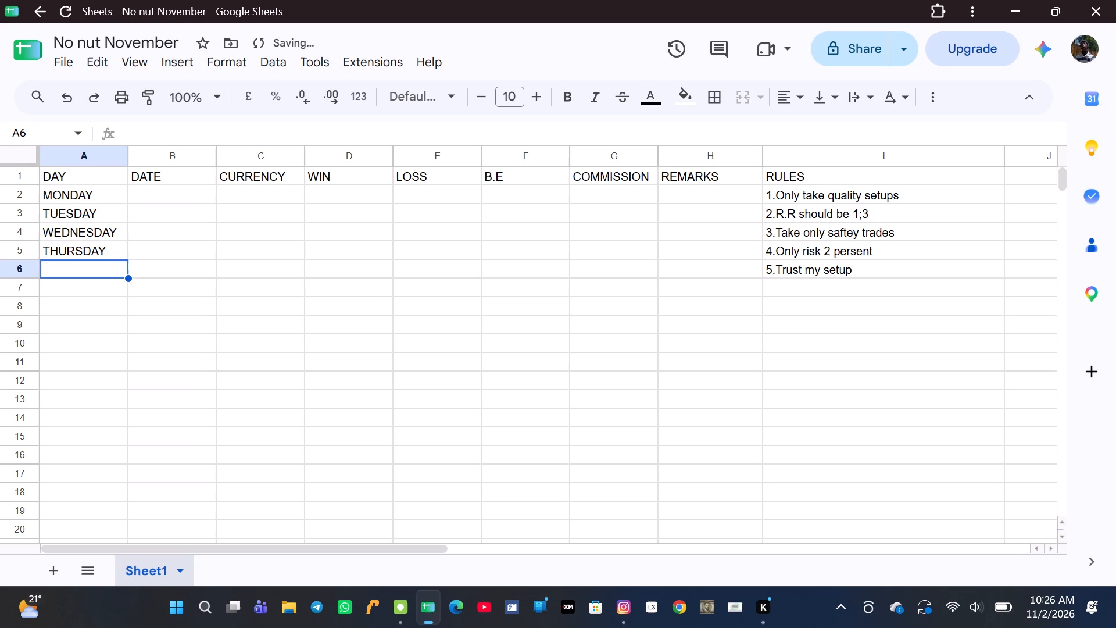
text(FRIDAY)
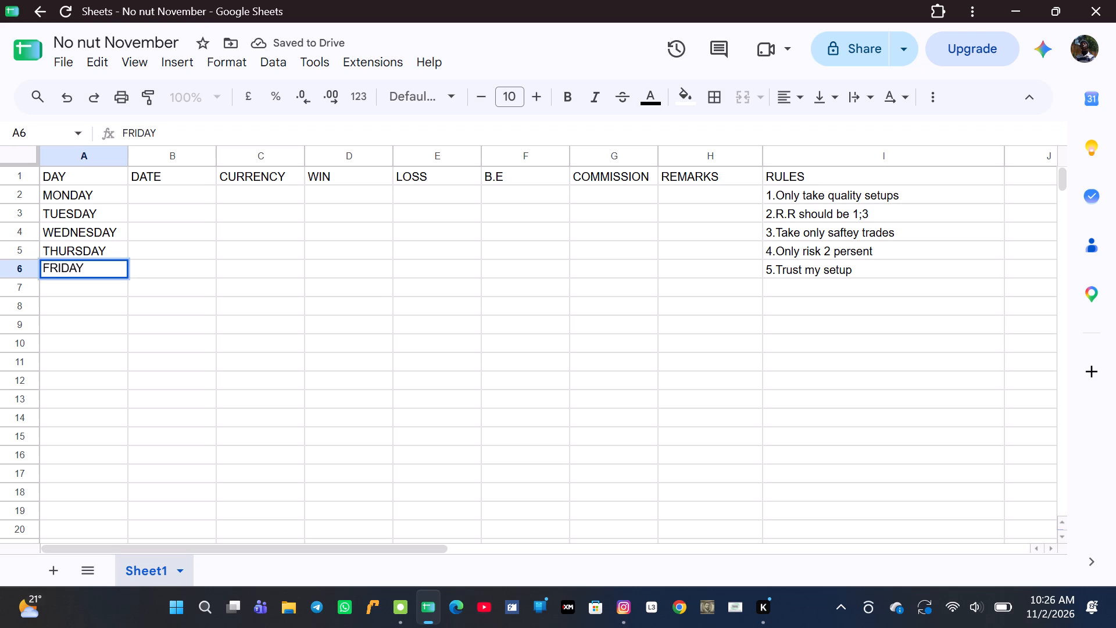
key(Up)
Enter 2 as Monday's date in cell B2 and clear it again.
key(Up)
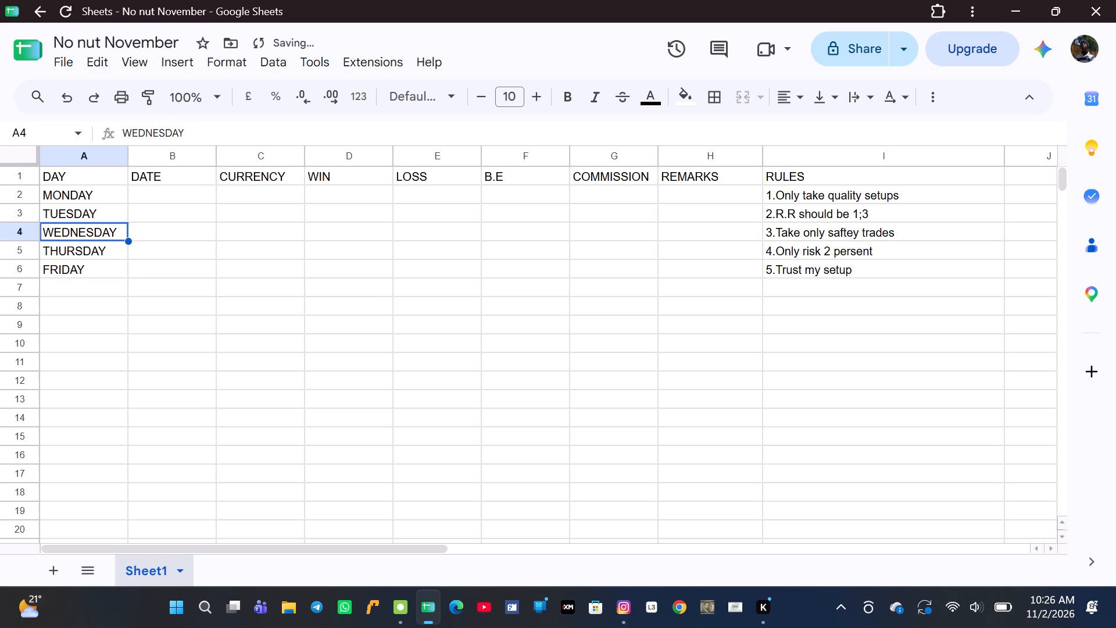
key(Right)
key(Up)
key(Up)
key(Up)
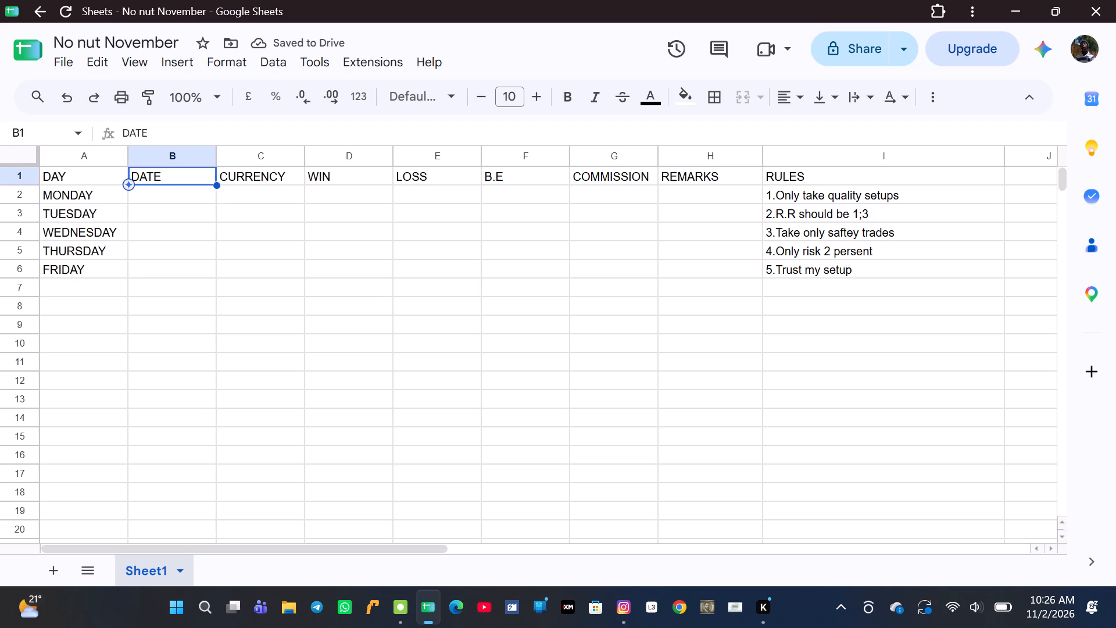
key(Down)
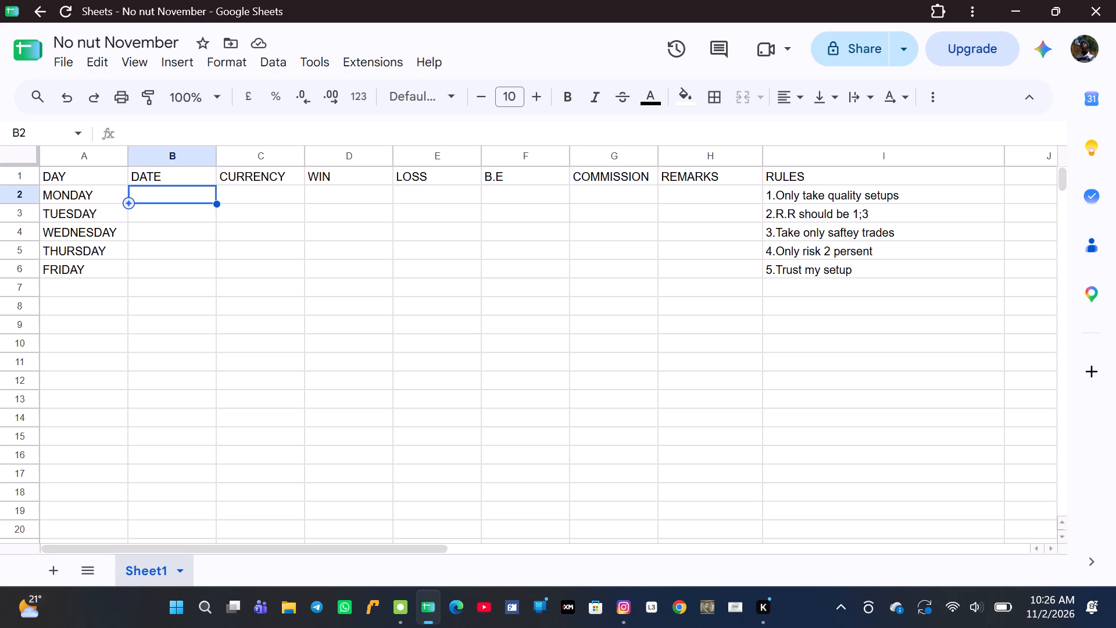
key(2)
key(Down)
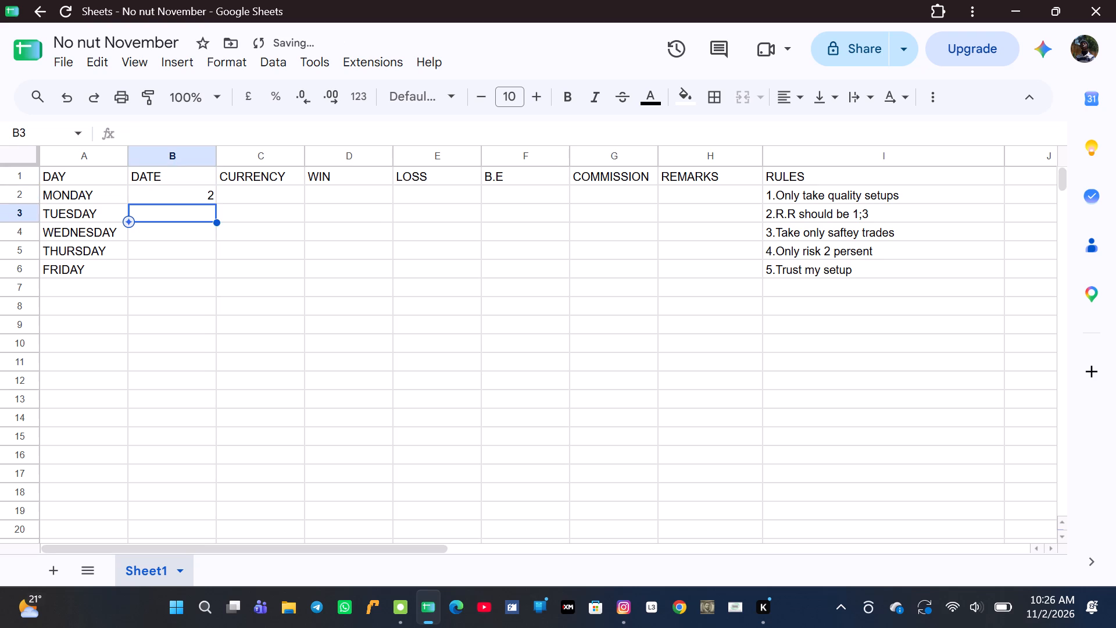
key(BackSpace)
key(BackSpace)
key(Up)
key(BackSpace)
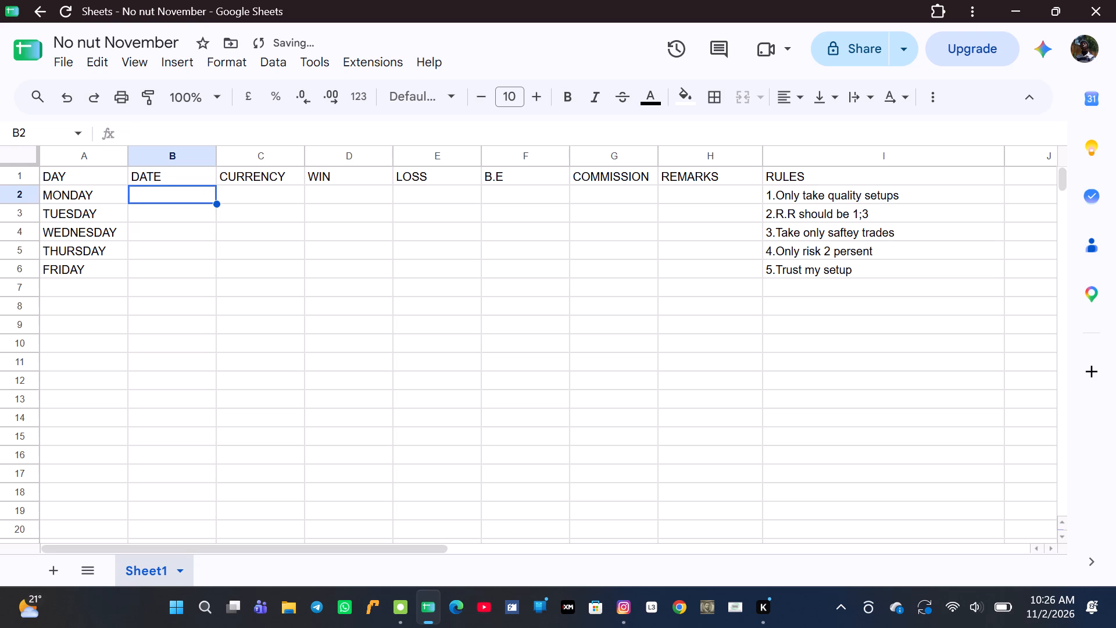
Enter the dates 2ND, 3RD and 4TH for Monday to Wednesday in cells B2 to B4.
text(2ND)
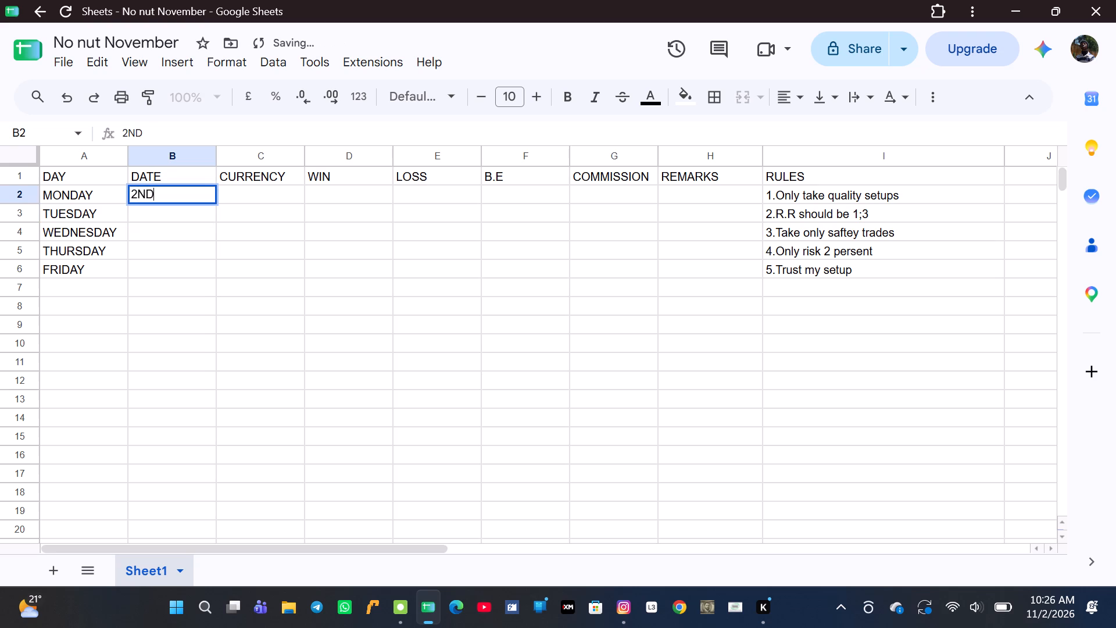
key(Down)
key(3)
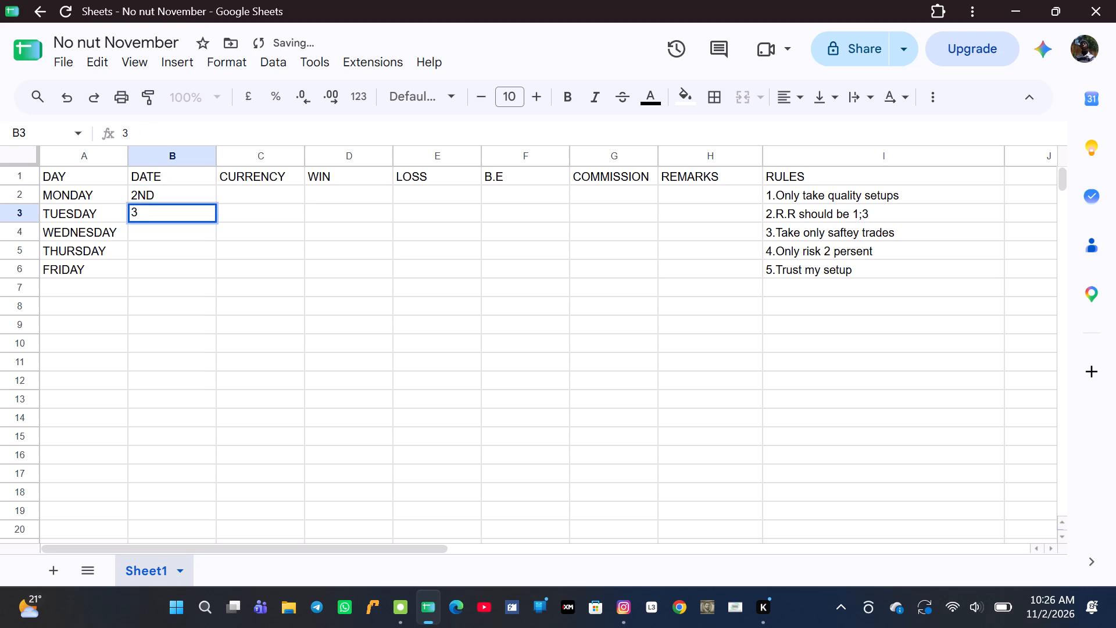
text(RD)
key(Down)
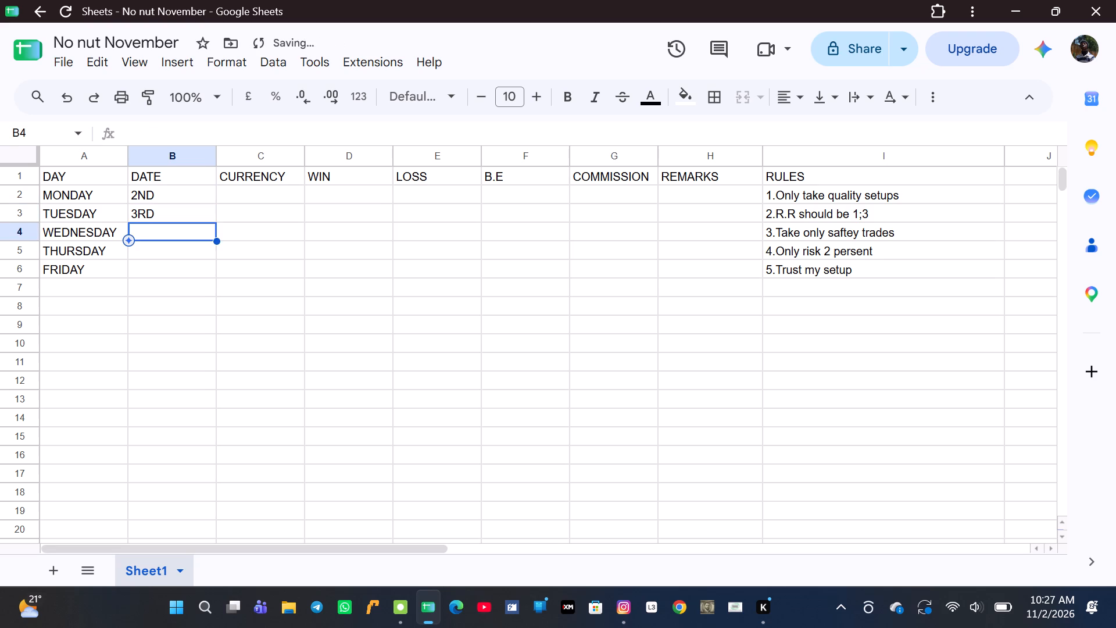
key(4)
text(RTH)
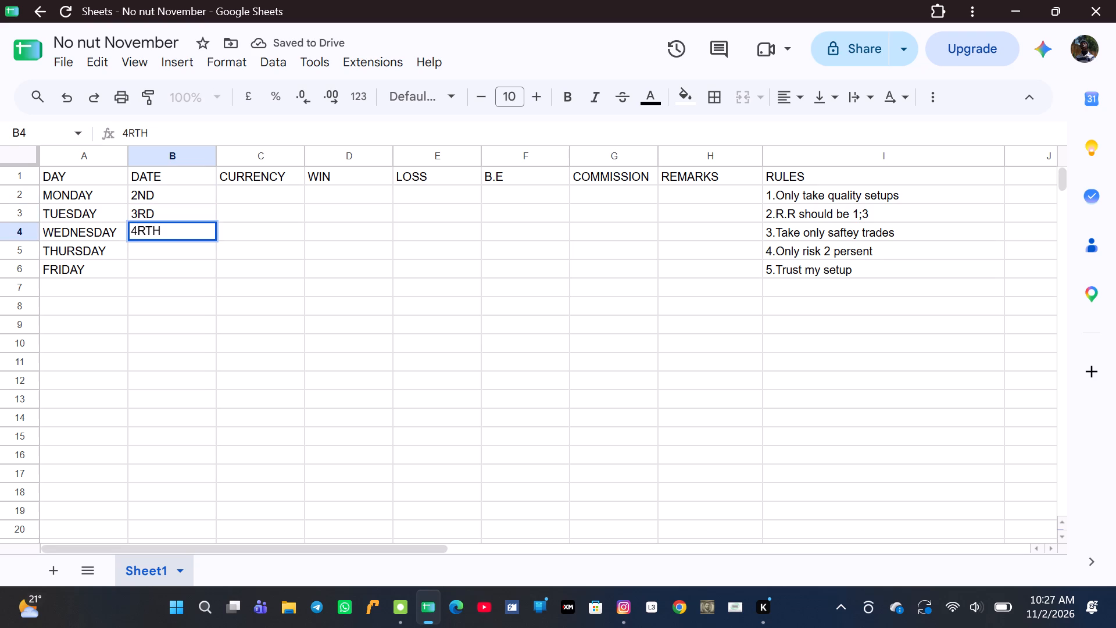
key(BackSpace)
key(BackSpace)
key(BackSpace)
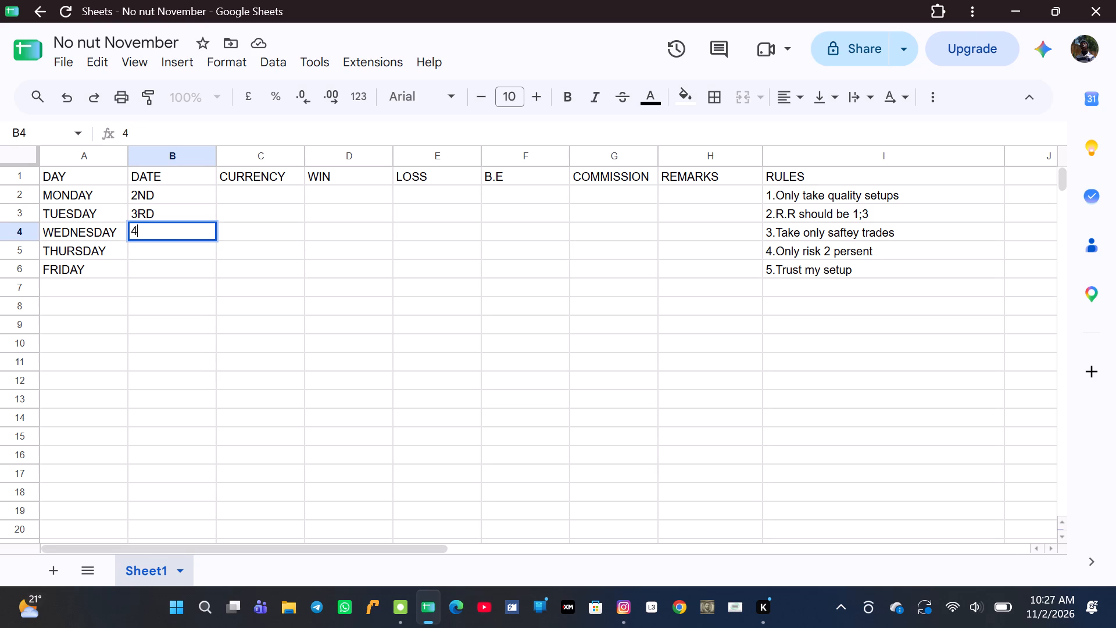
text(TH)
key(Down)
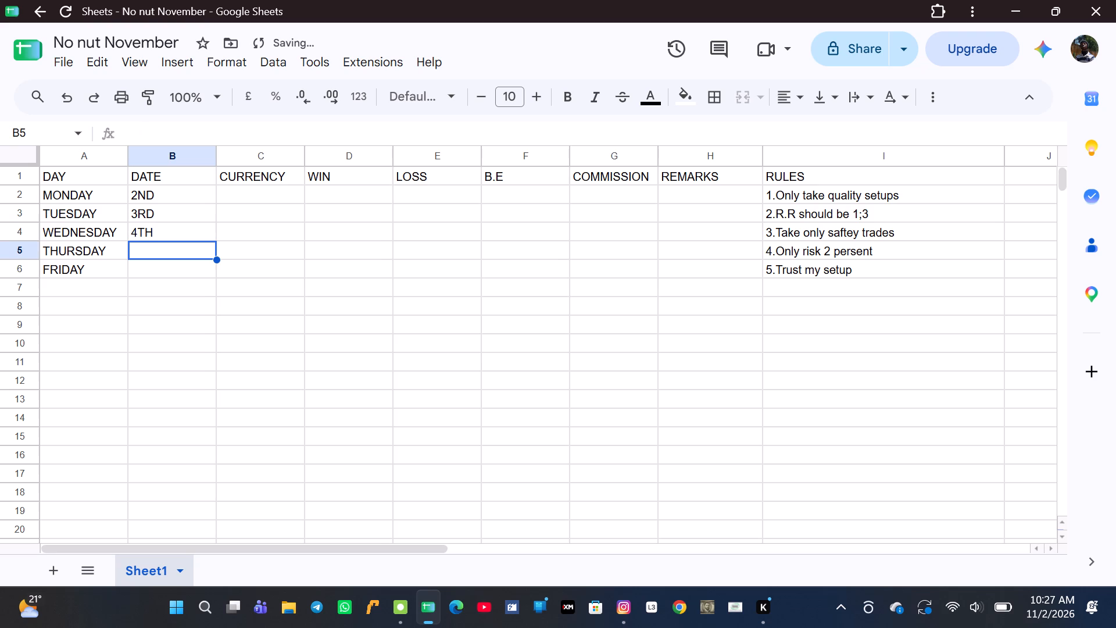
Enter the dates 5TH and 6TH for Thursday and Friday in cells B5 and B6.
key(5)
text(TH)
key(Down)
key(6)
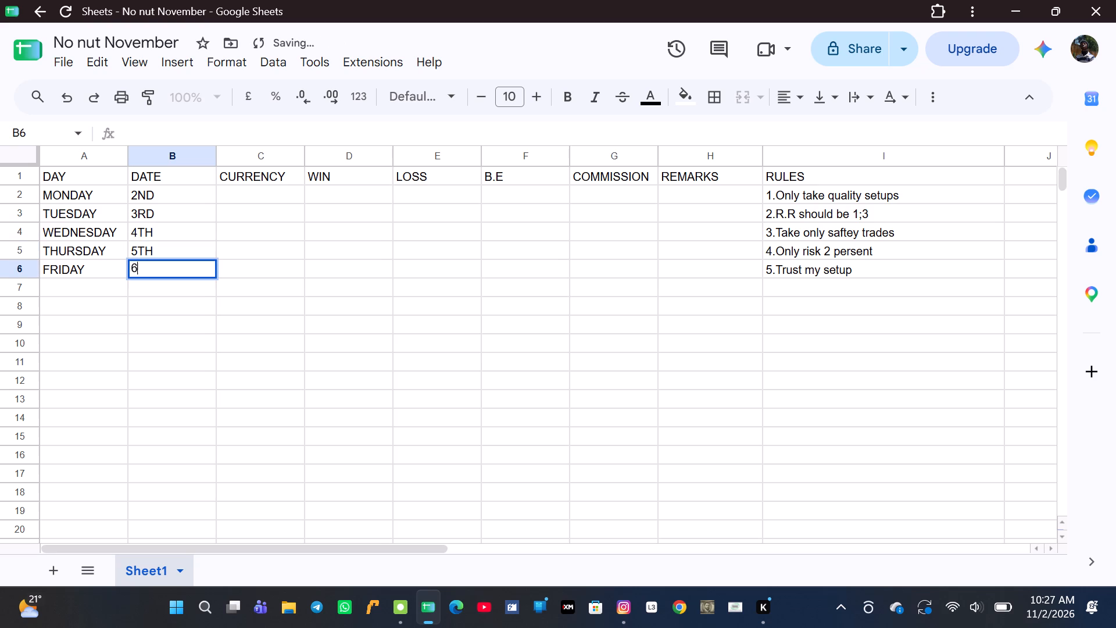
text(TH)
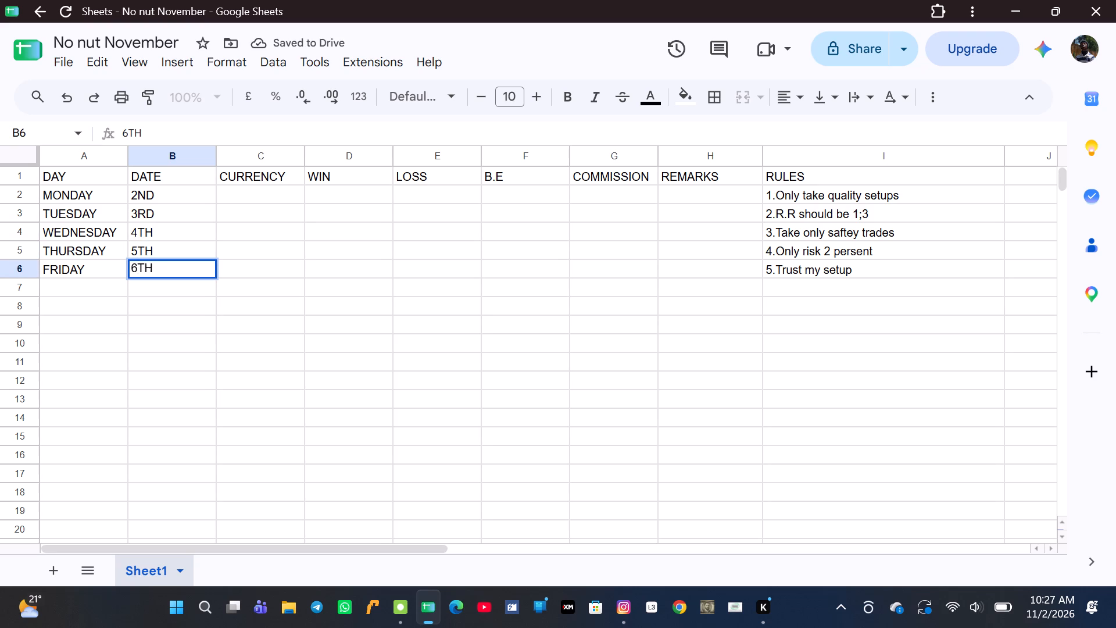
key(Right)
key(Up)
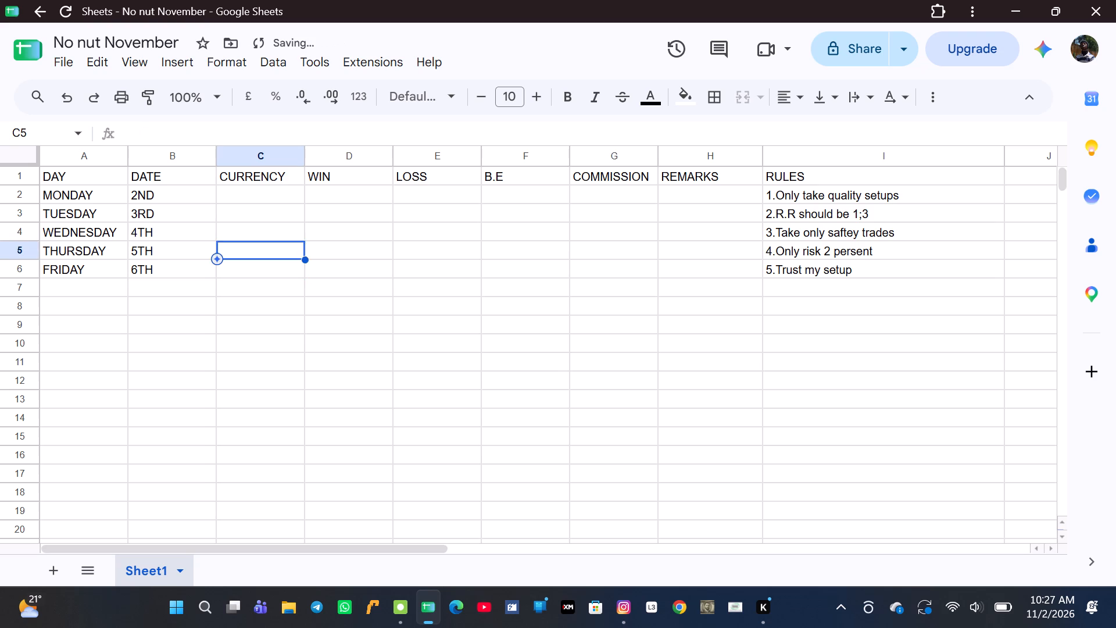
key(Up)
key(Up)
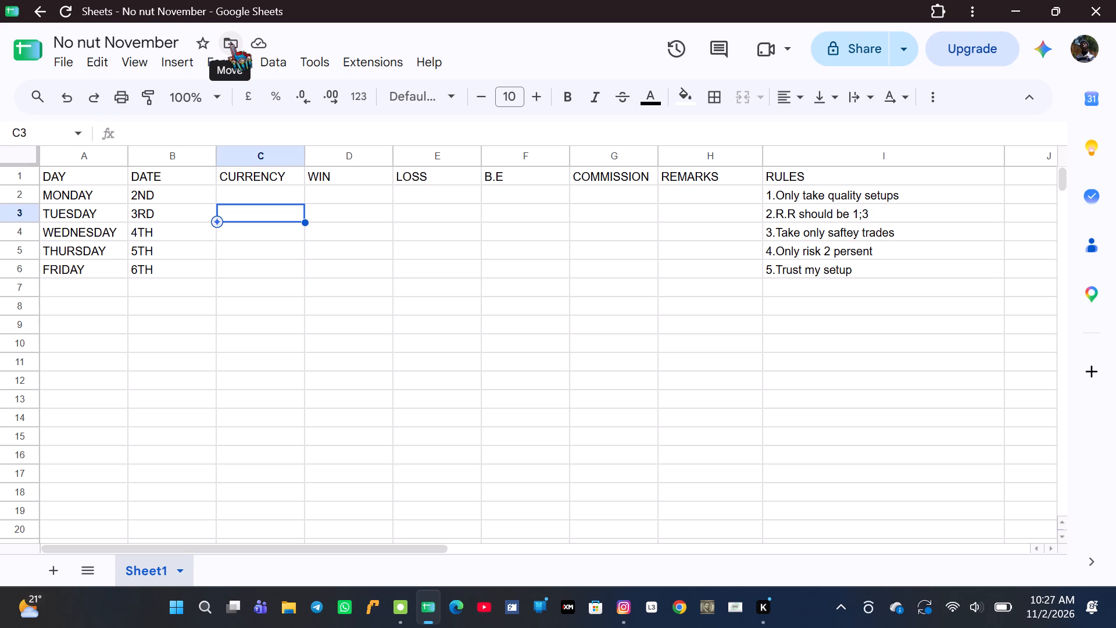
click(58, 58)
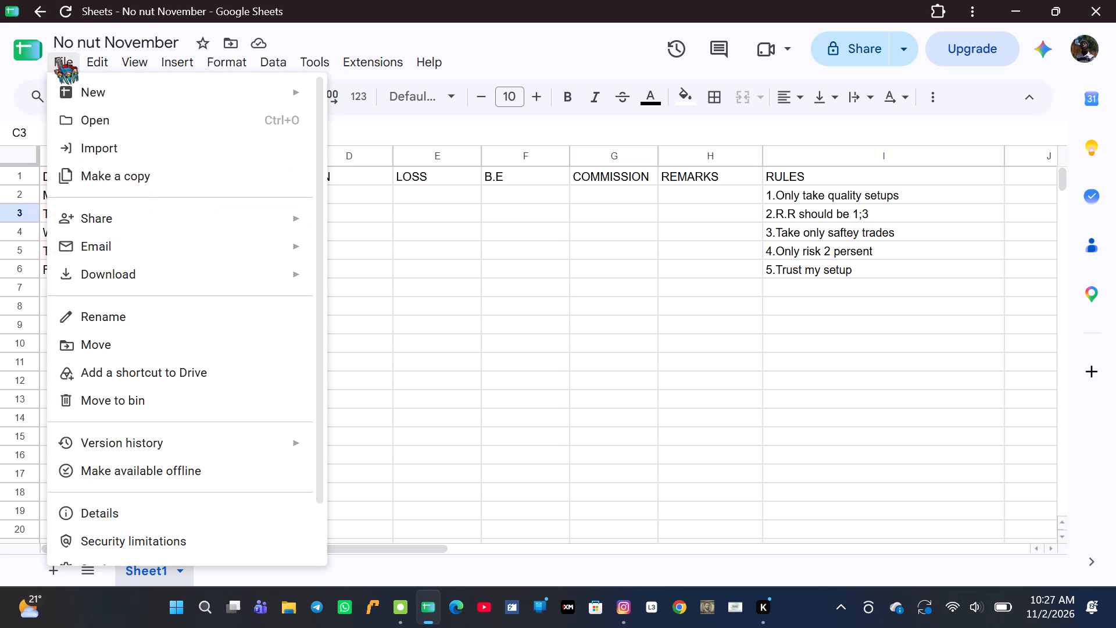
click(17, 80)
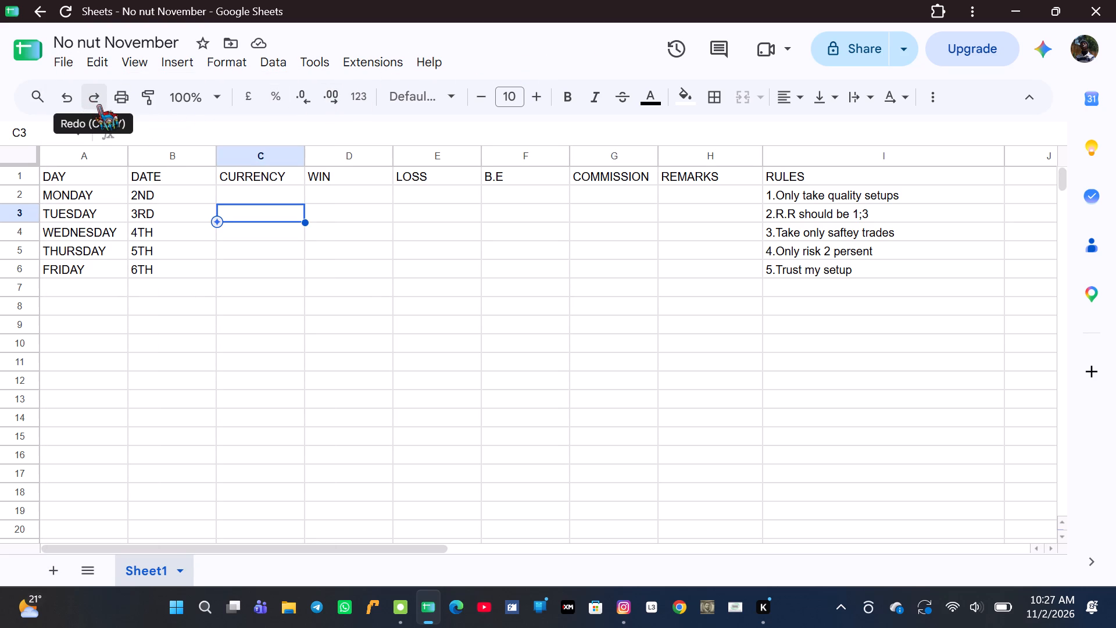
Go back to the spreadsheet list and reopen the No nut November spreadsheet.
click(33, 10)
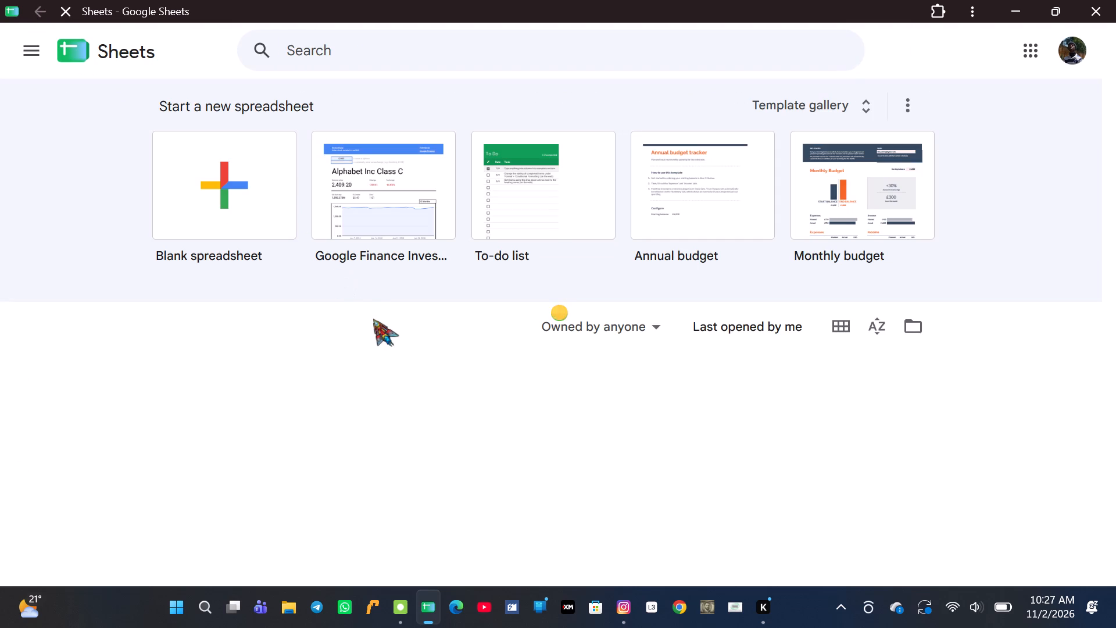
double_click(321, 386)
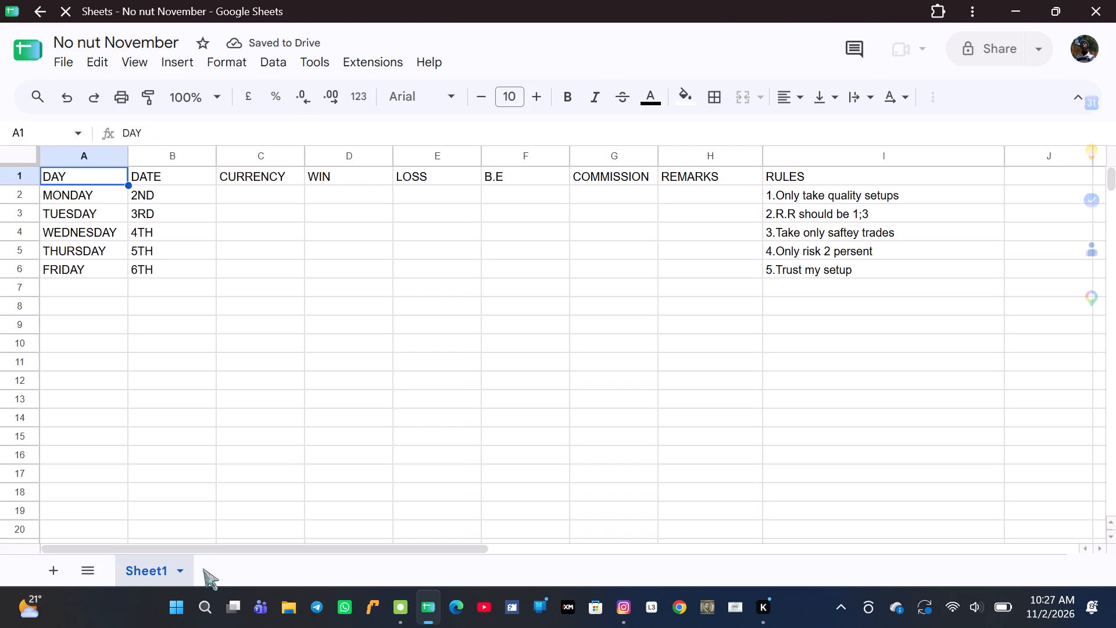
Add a second sheet to the No nut November spreadsheet.
click(48, 568)
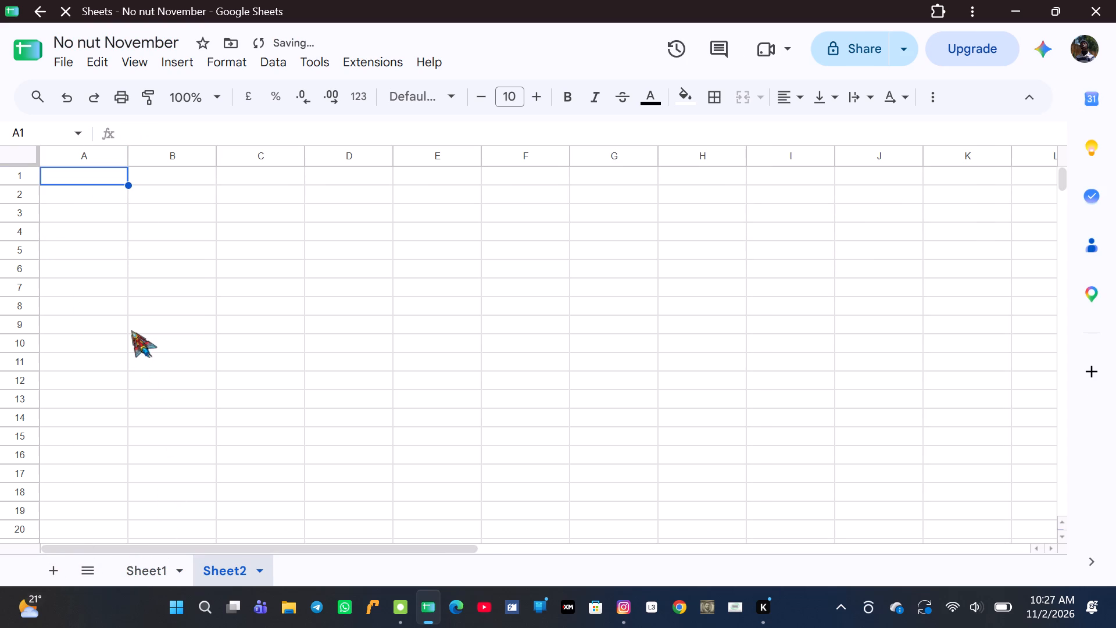
Enter the headers DAY, DATE and CURRENCY in cells A1 to C1 of the second sheet.
text(DAY)
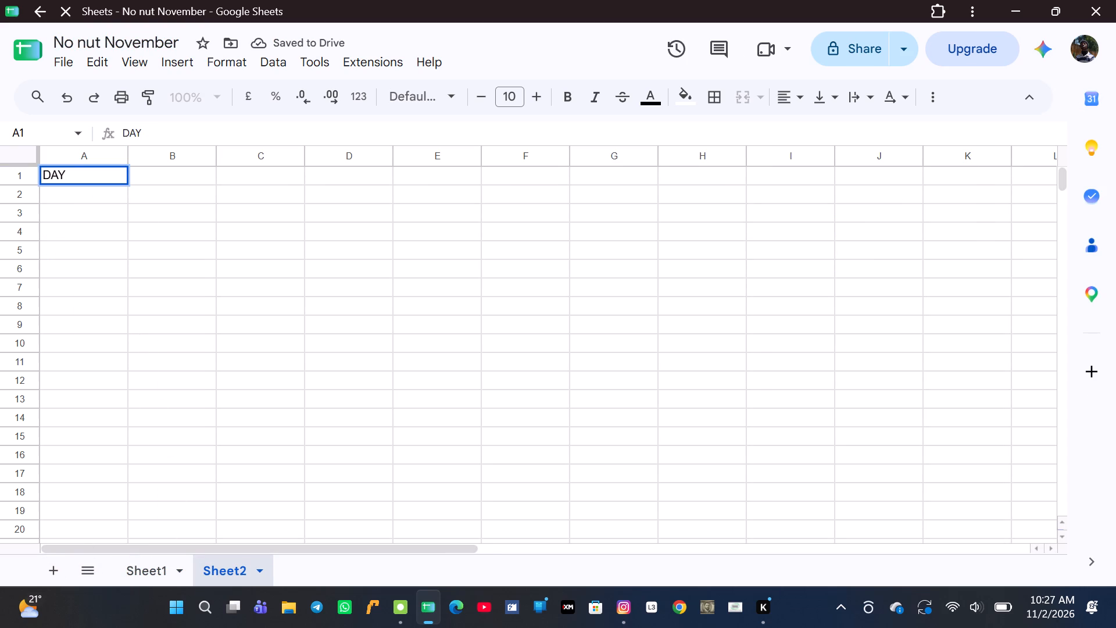
key(Right)
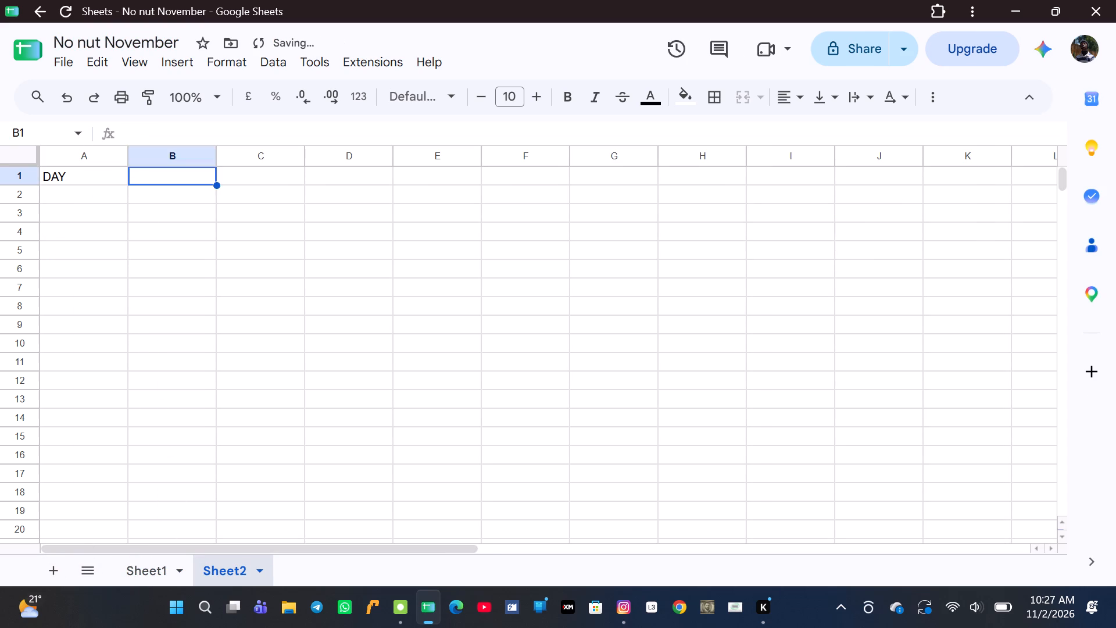
text(DSS)
key(BackSpace)
key(BackSpace)
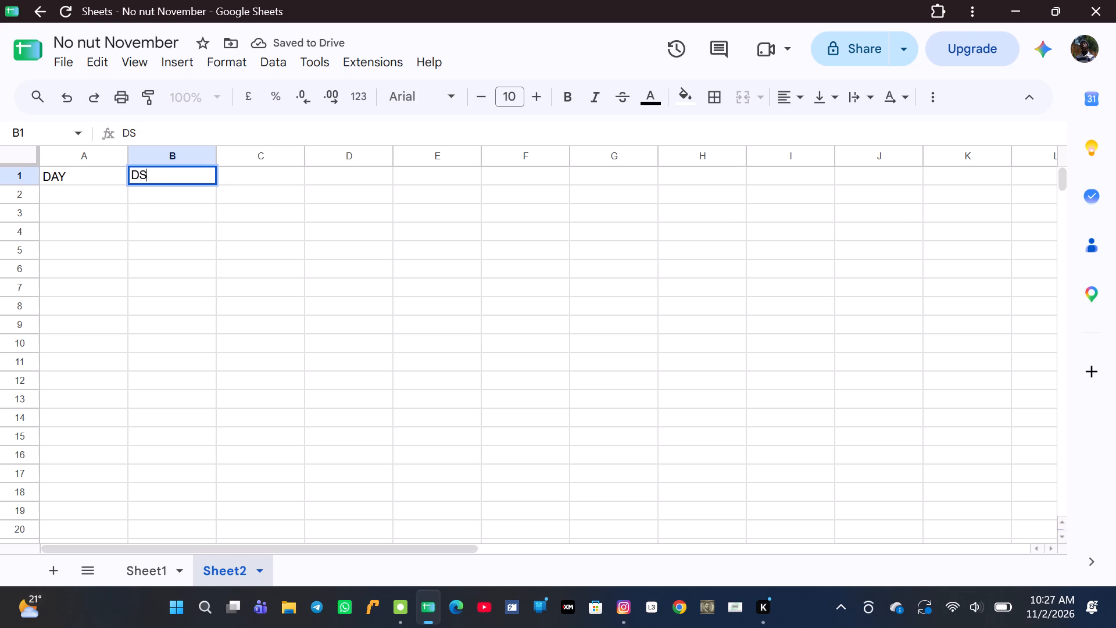
text(ATR)
key(BackSpace)
key(e)
key(Right)
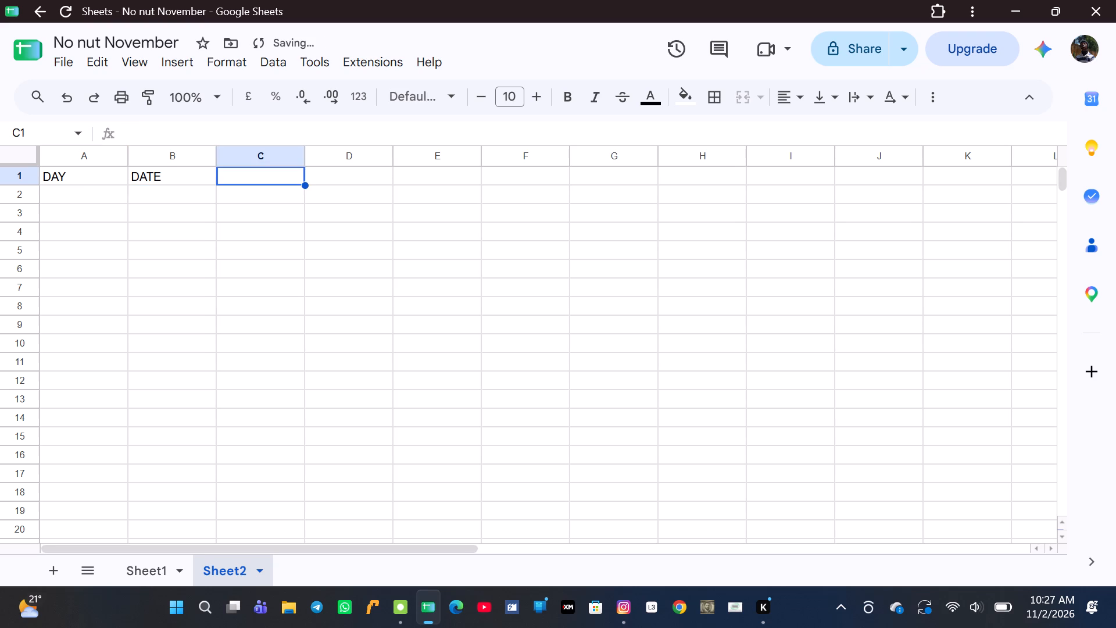
text(CURR)
text(ENCY)
key(Down)
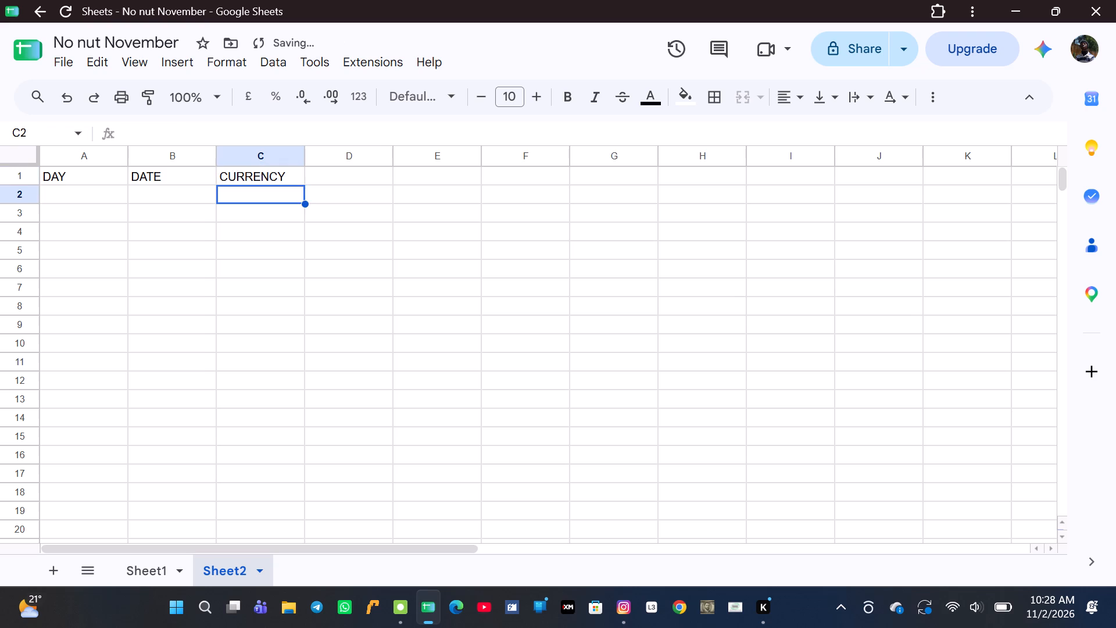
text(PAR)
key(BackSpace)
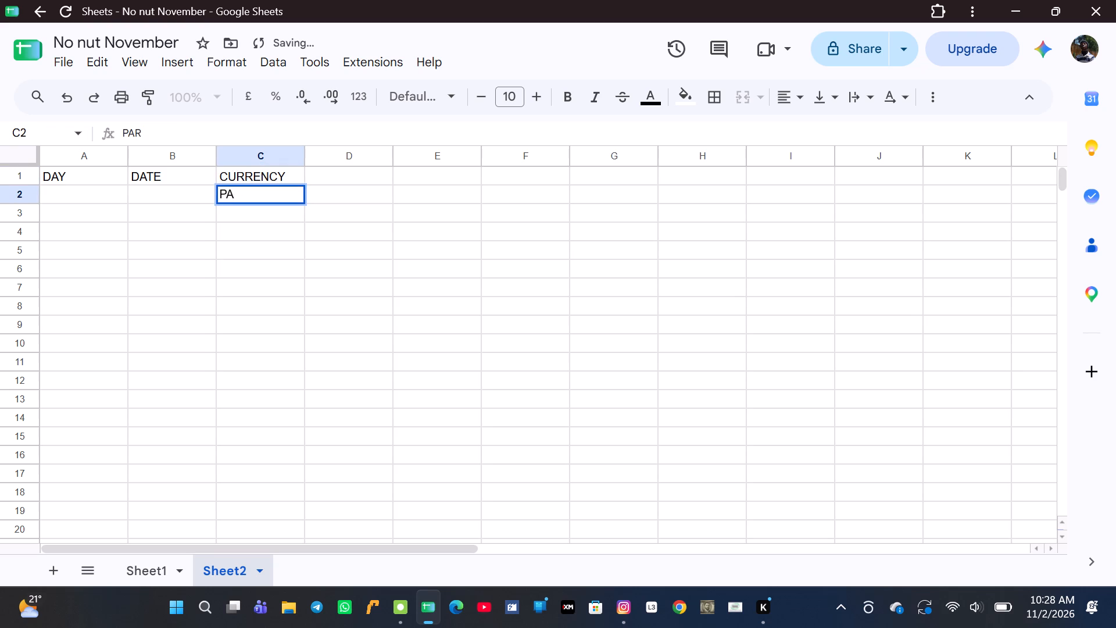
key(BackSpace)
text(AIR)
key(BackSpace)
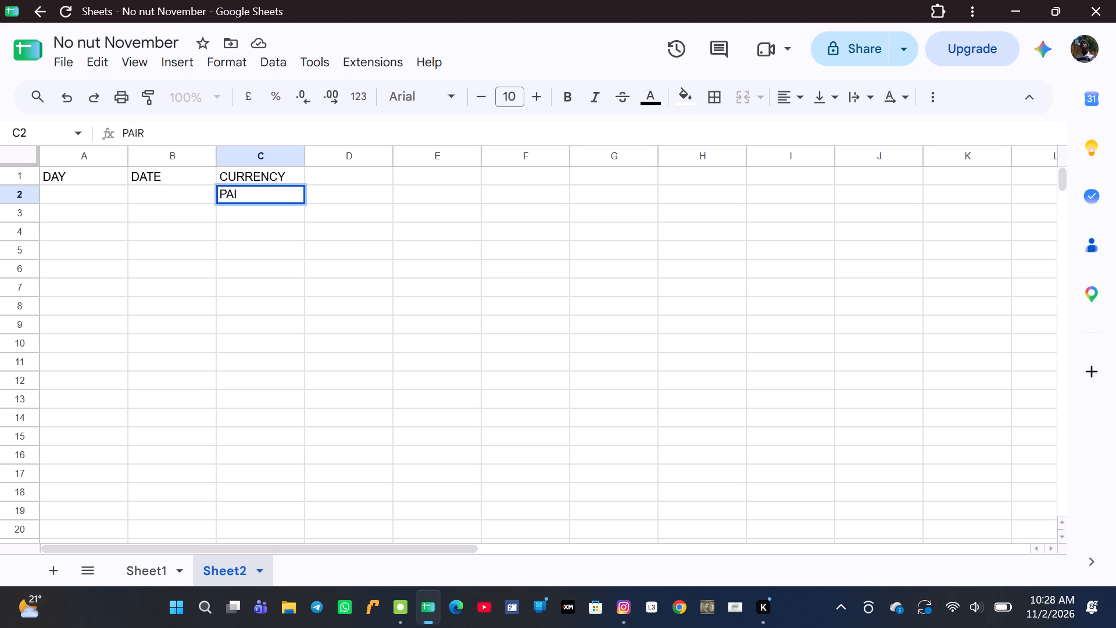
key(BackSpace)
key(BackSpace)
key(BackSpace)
Add the result headers WIN, LOSS and BE in cells D1 to F1.
key(Up)
key(Right)
text(PA)
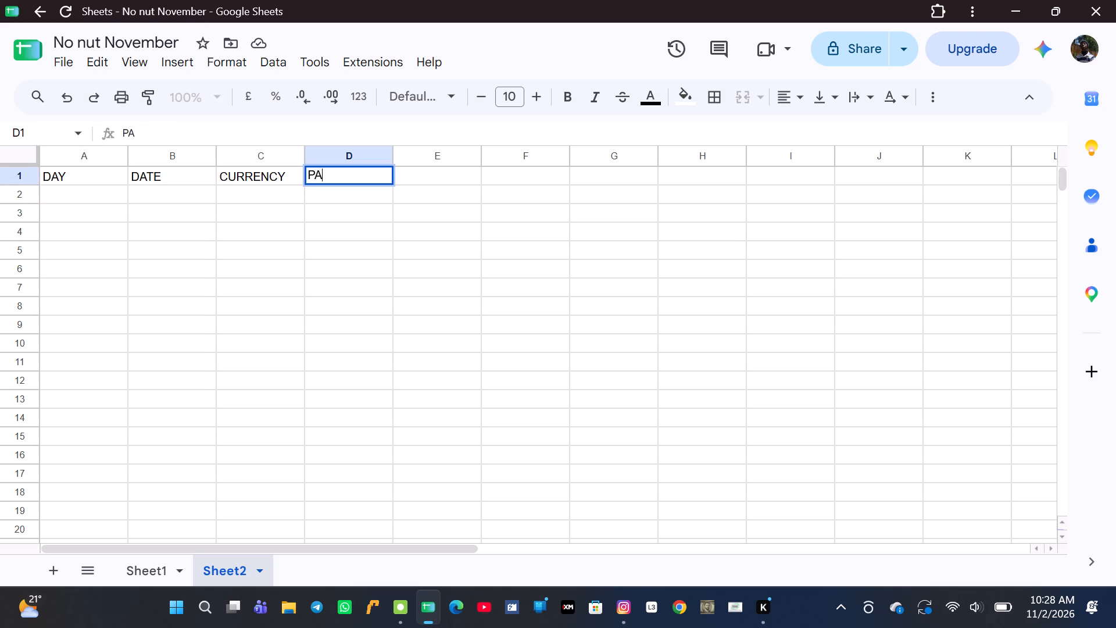
key(BackSpace)
key(BackSpace)
text(WIN)
key(Return)
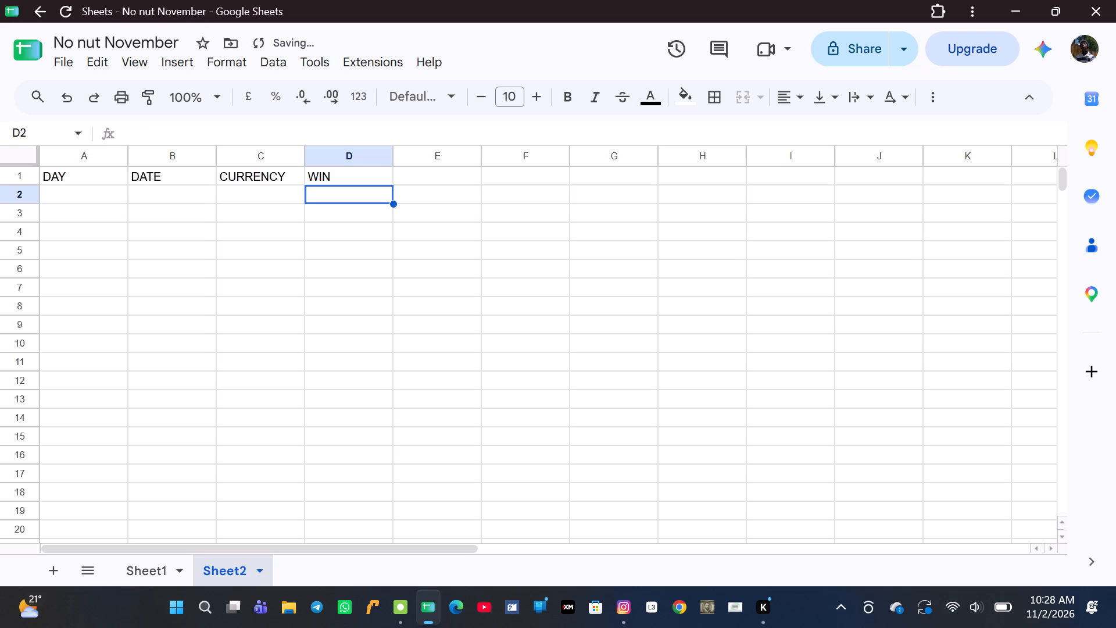
key(Up)
key(Right)
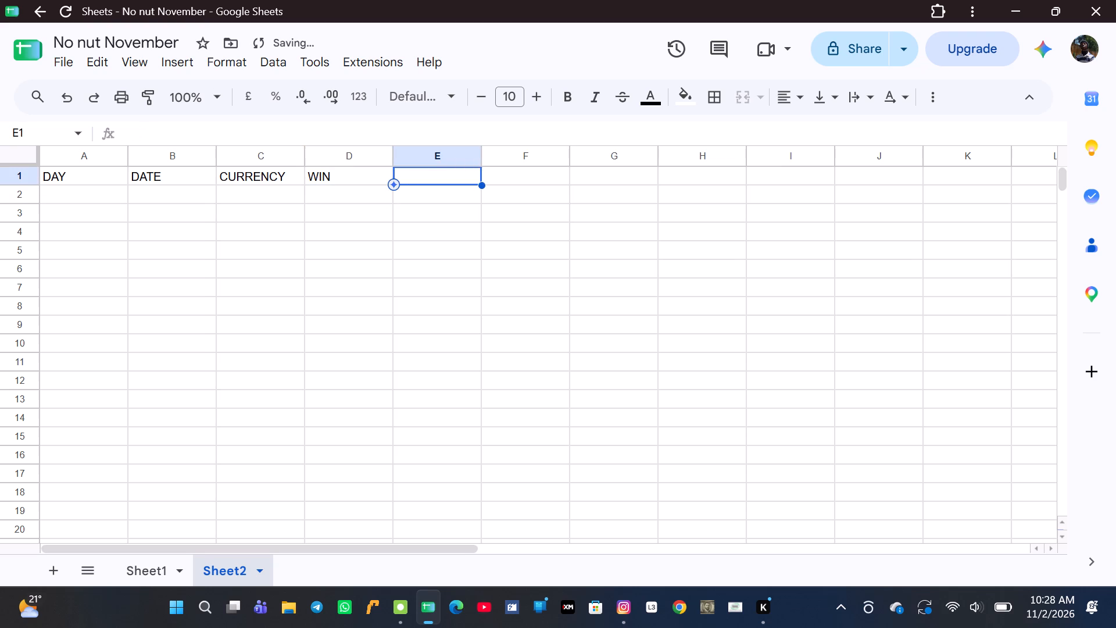
text(LOSS)
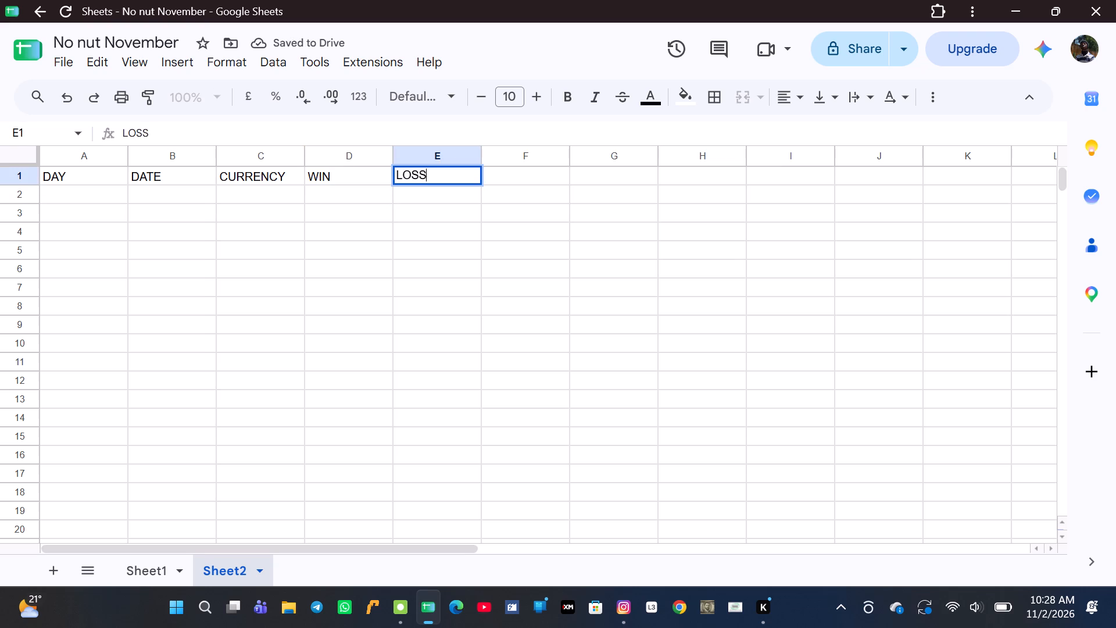
key(Right)
text(BE)
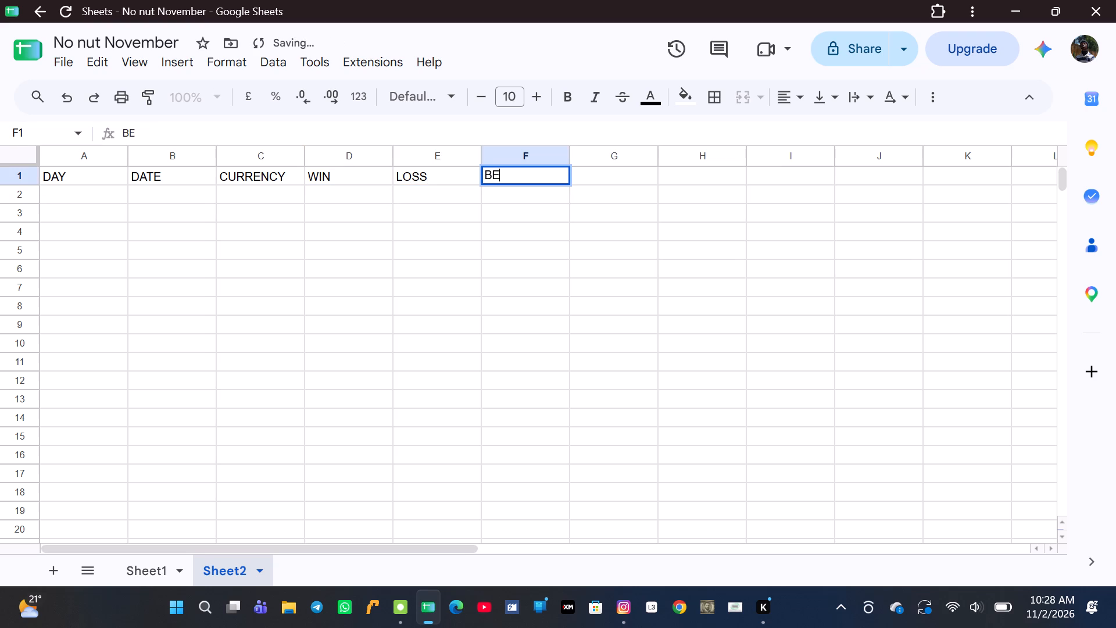
Add the headers COMMISSION and REMARKS in cells G1 and H1.
key(Right)
text(COMMISSION)
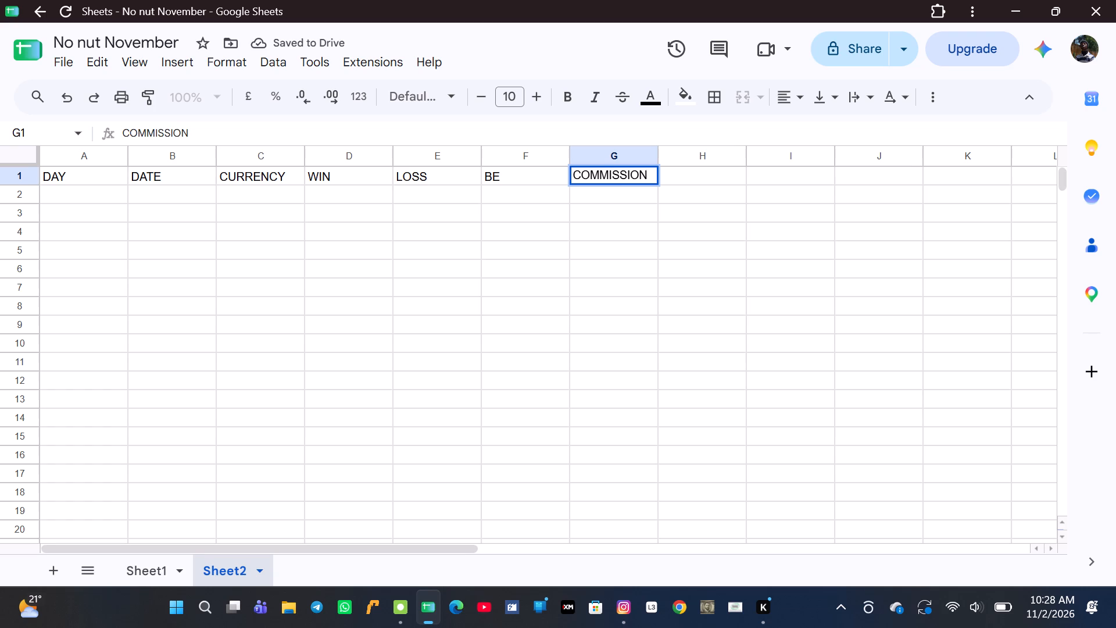
key(Right)
text(REMARKS)
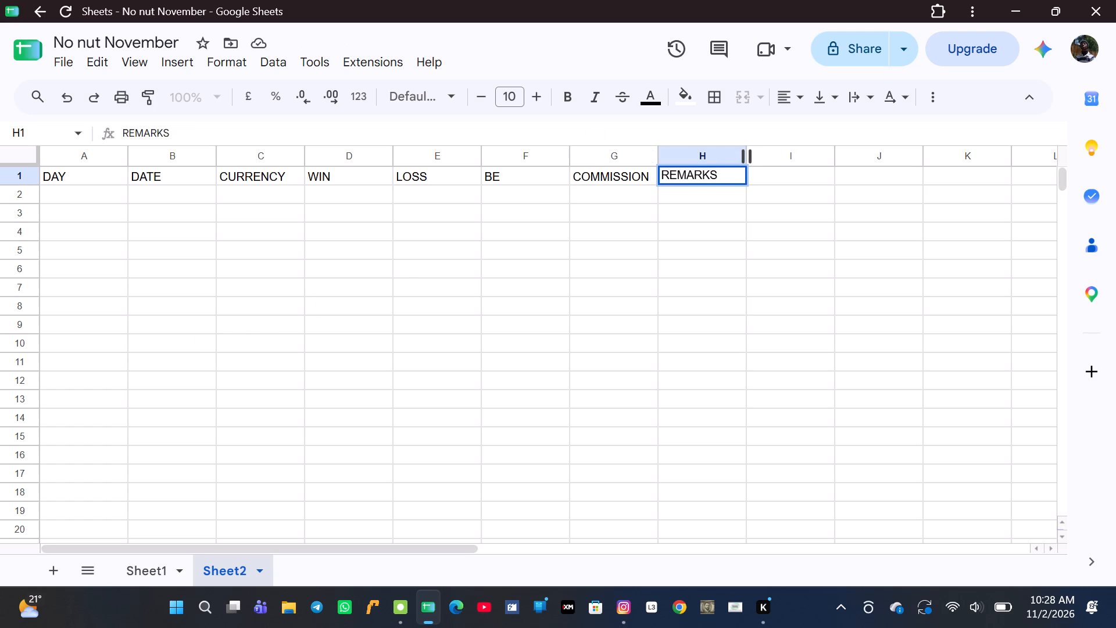
Widen the REMARKS column H to nearly three times its default width.
drag(743, 158, 892, 160)
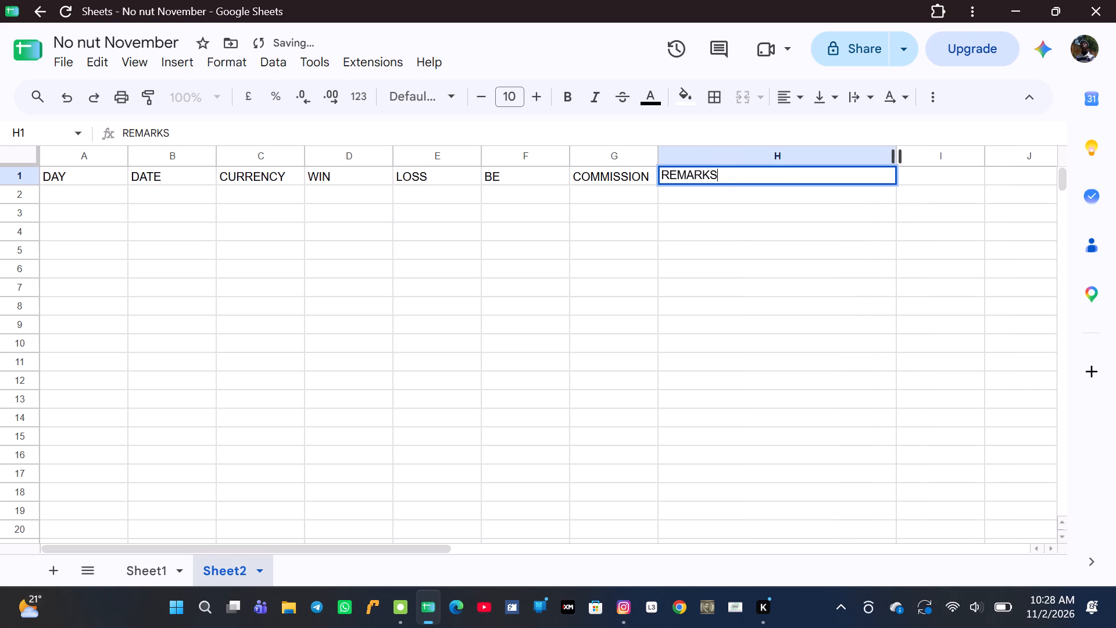
Enter the weekdays MONDAY, TUESDAY and WEDNESDAY in cells A2 to A4 under DAY.
click(55, 191)
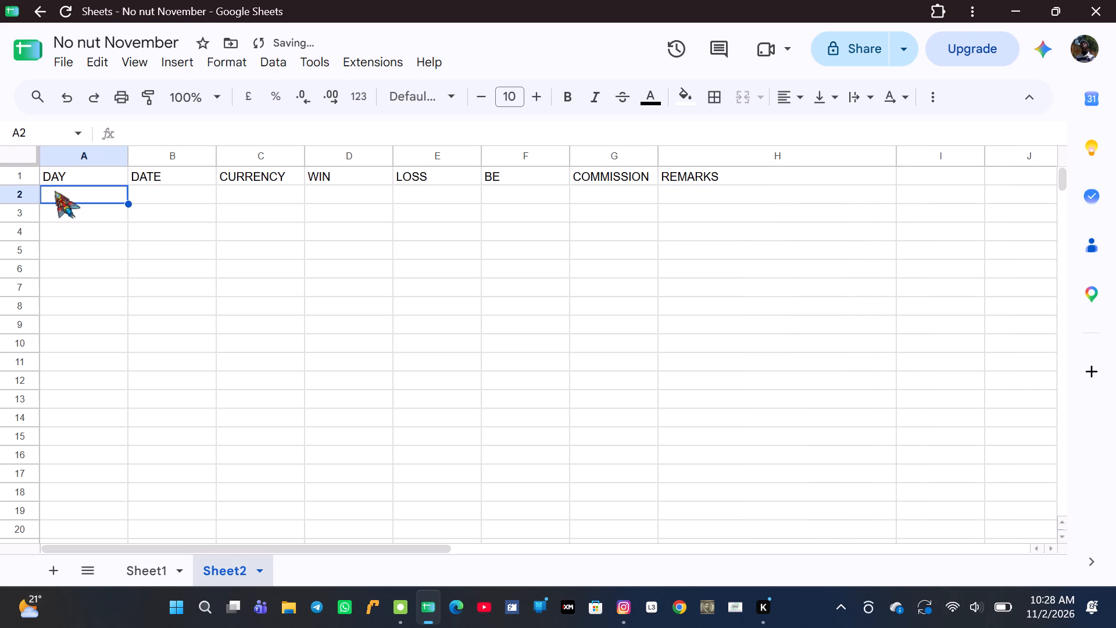
text(MO)
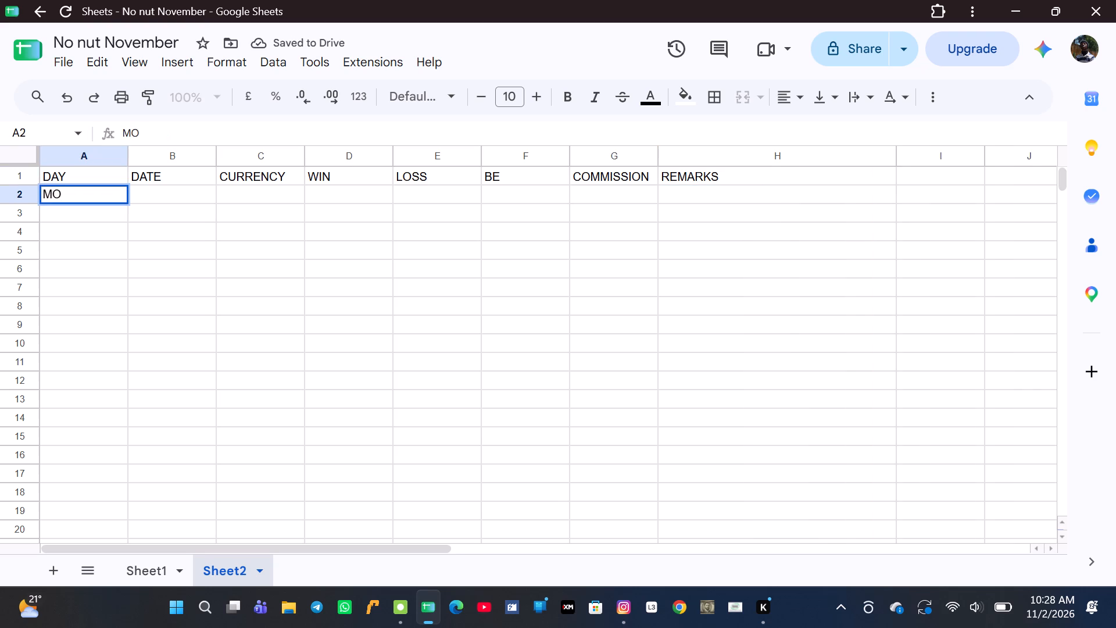
key(n)
text(DAY)
key(Return)
key(r)
key(BackSpace)
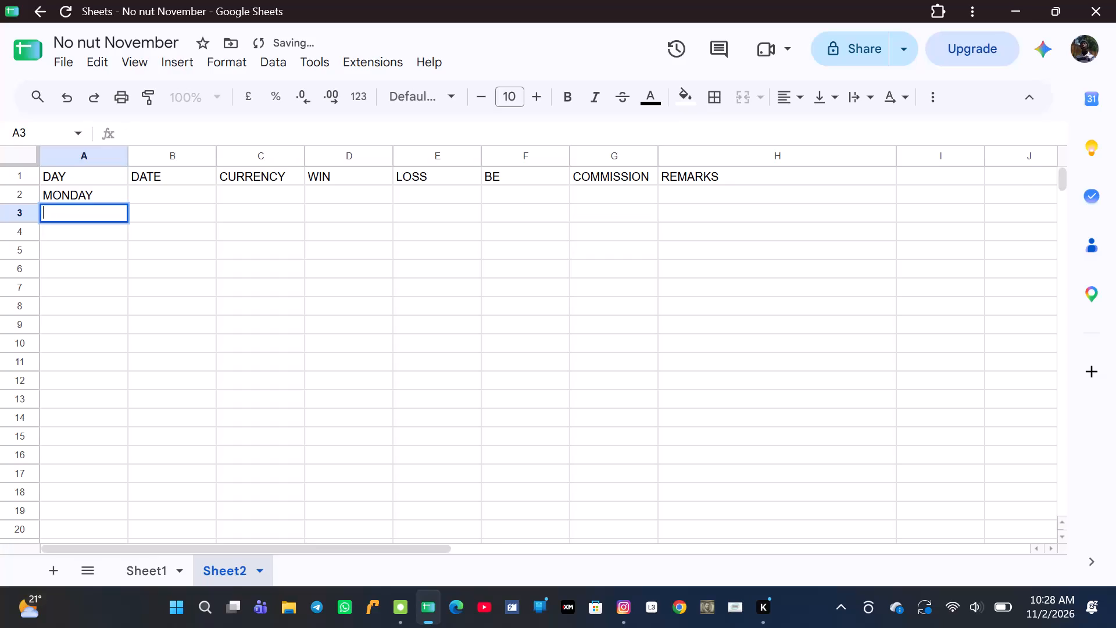
text(TUESDAU)
key(BackSpace)
key(y)
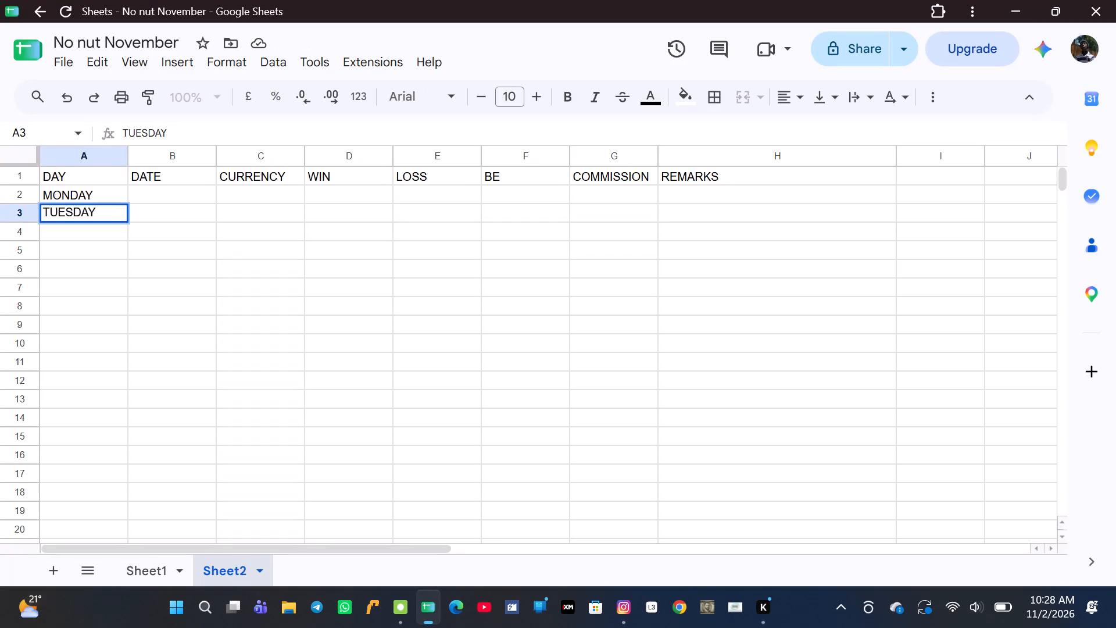
key(Return)
text(WEDNESDAY)
key(Return)
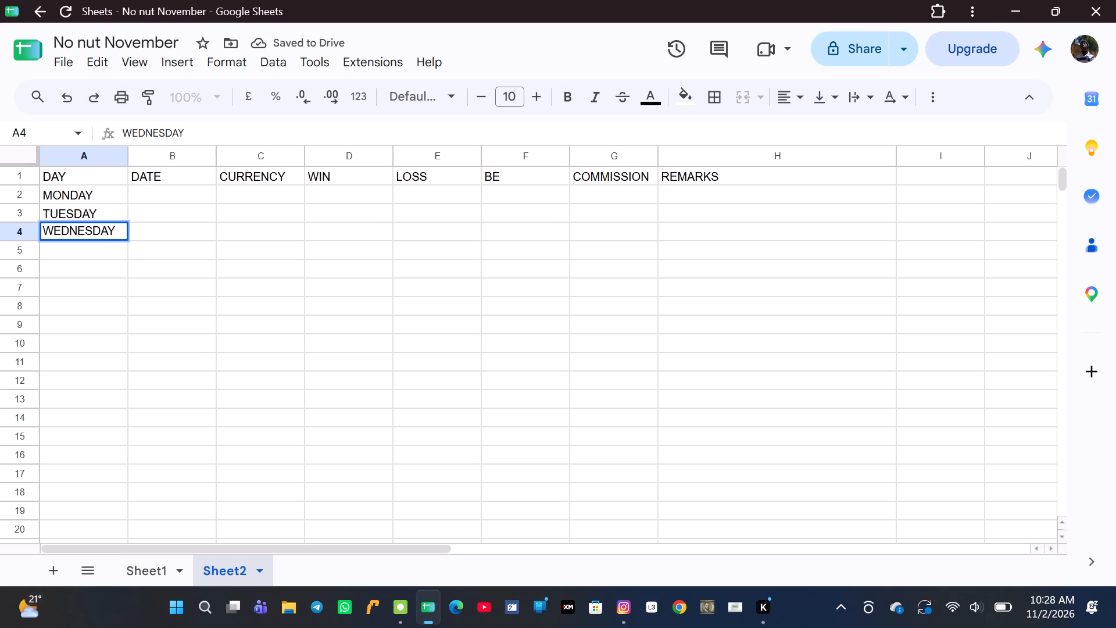
Enter the weekdays THURSDAY and FRIDAY in cells A5 and A6.
text(THUR)
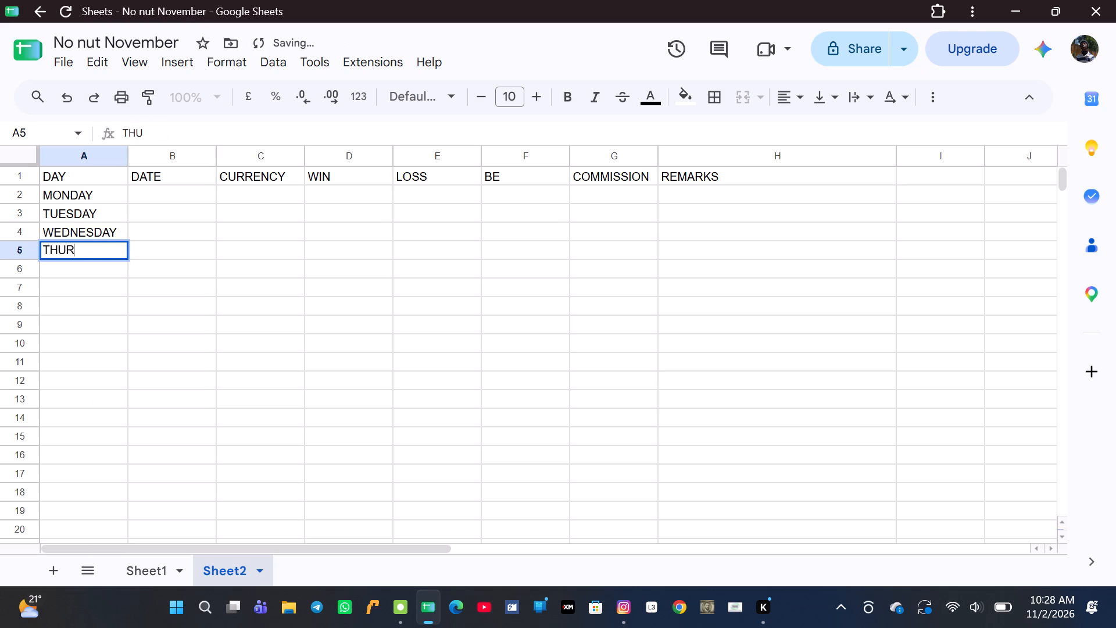
key(s)
text(DA)
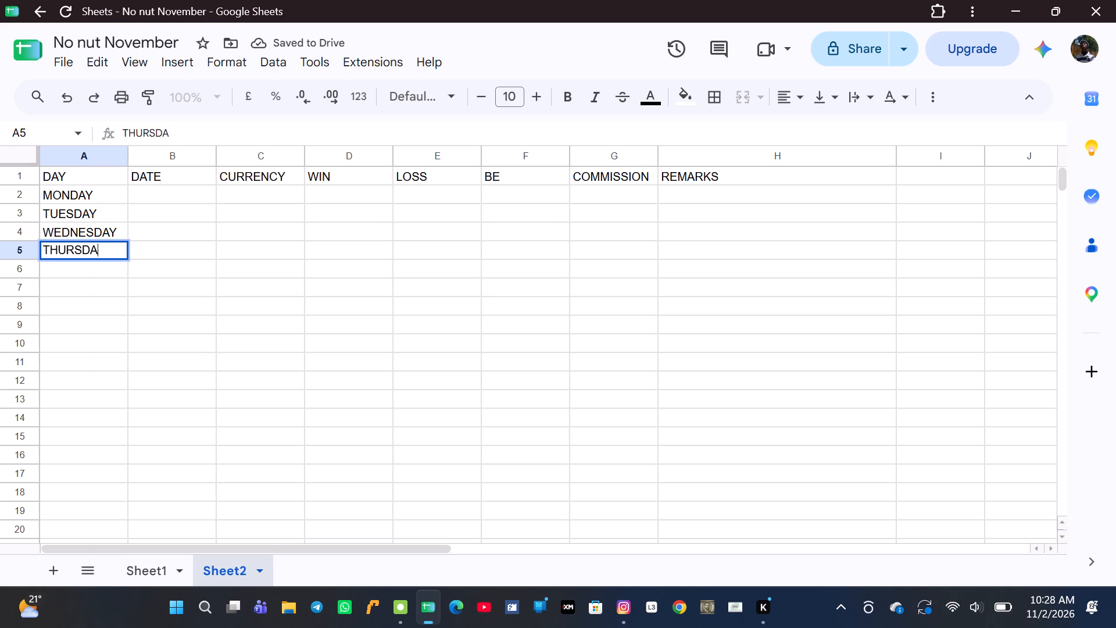
key(y)
key(Down)
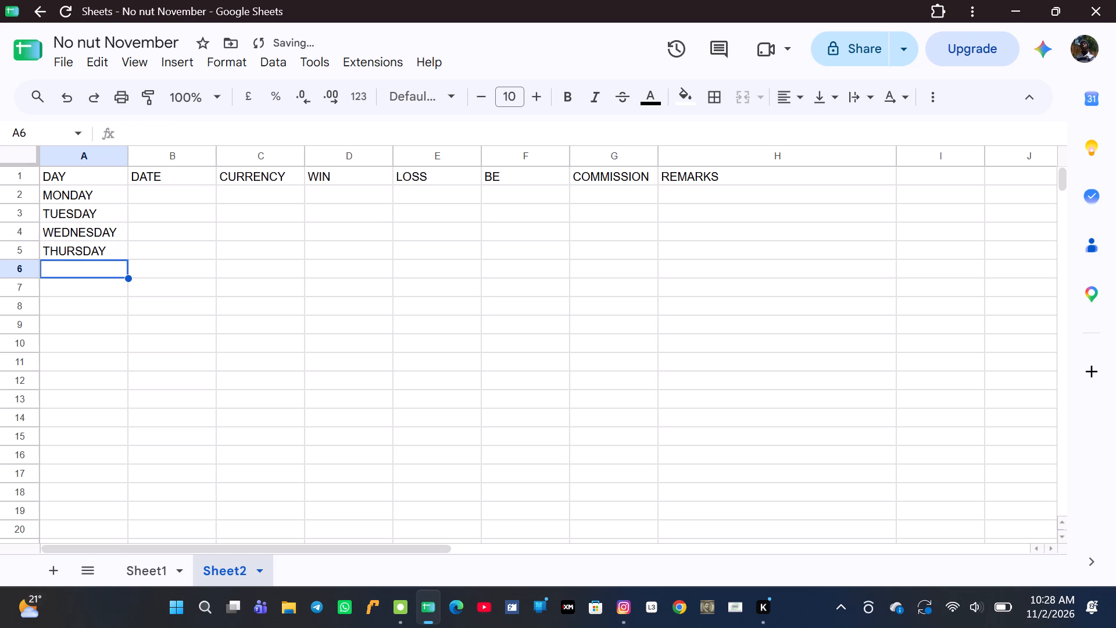
text(FRIA)
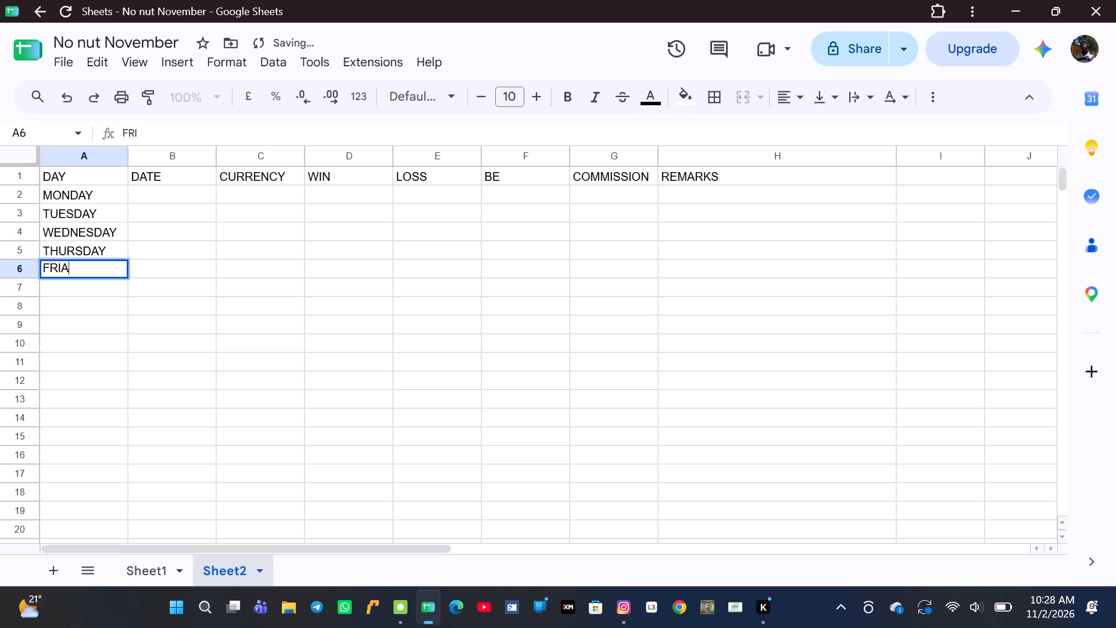
key(BackSpace)
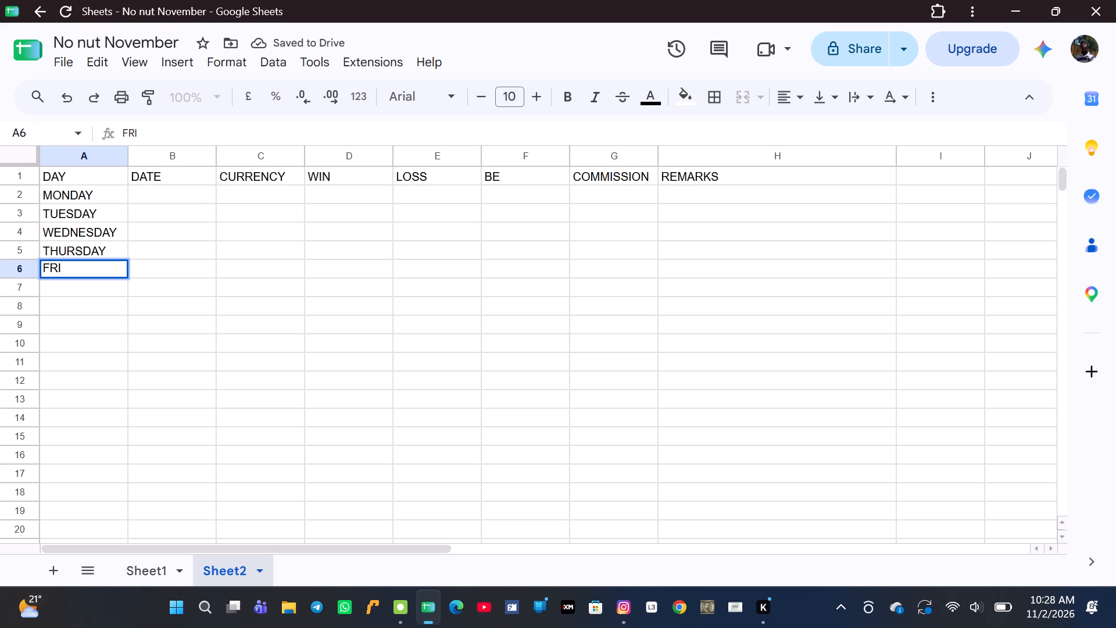
text(DAY)
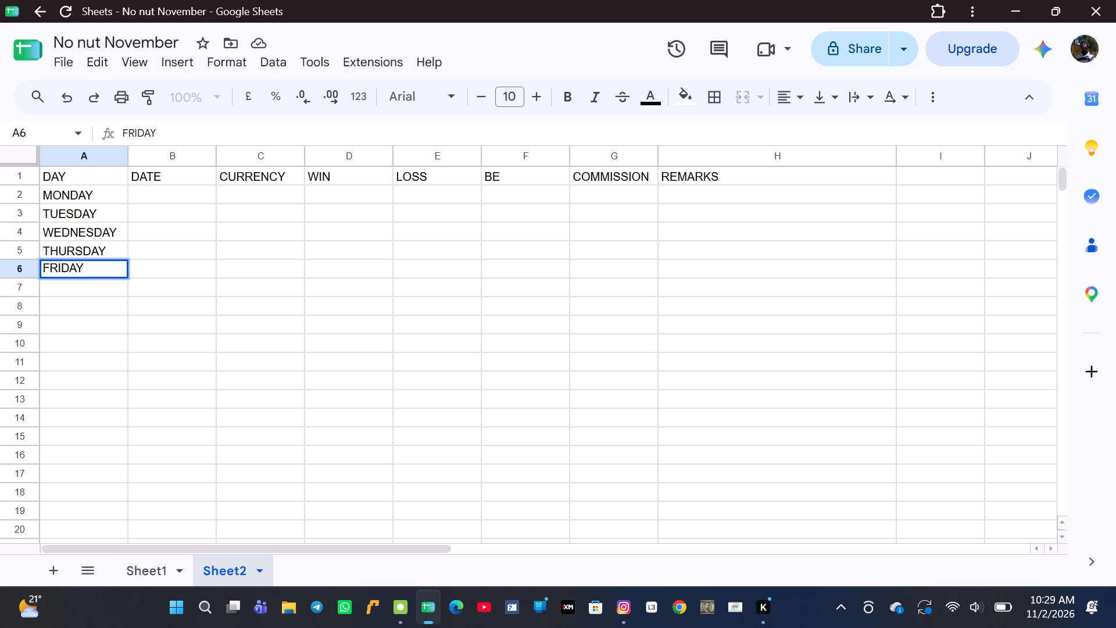
key(Return)
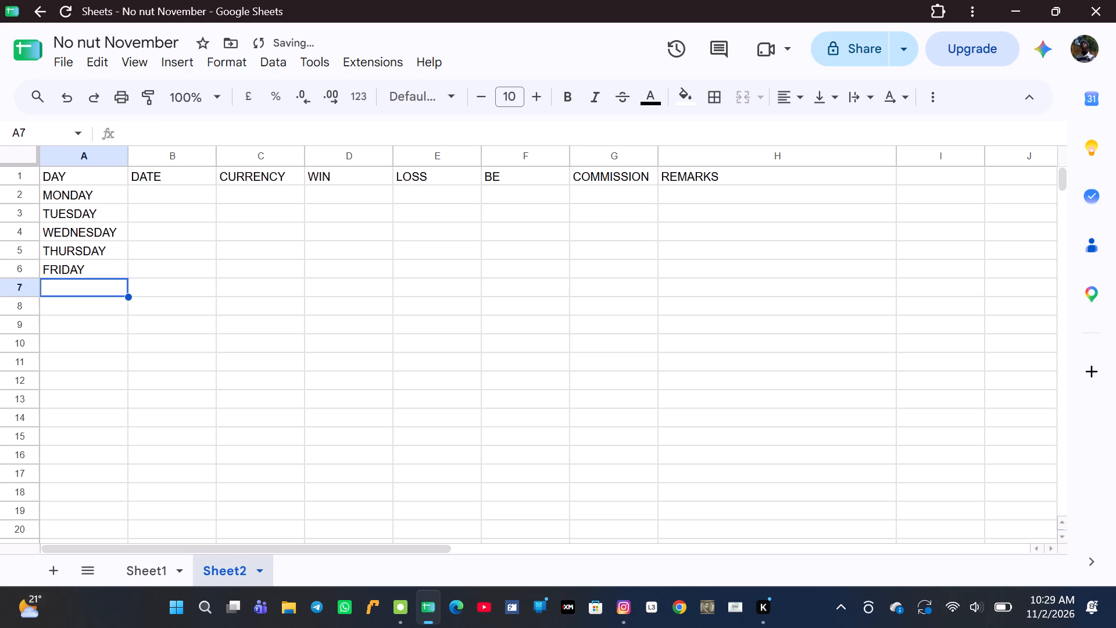
Enter the date 2ND for Monday in cell B2 under DATE.
key(Up)
key(Right)
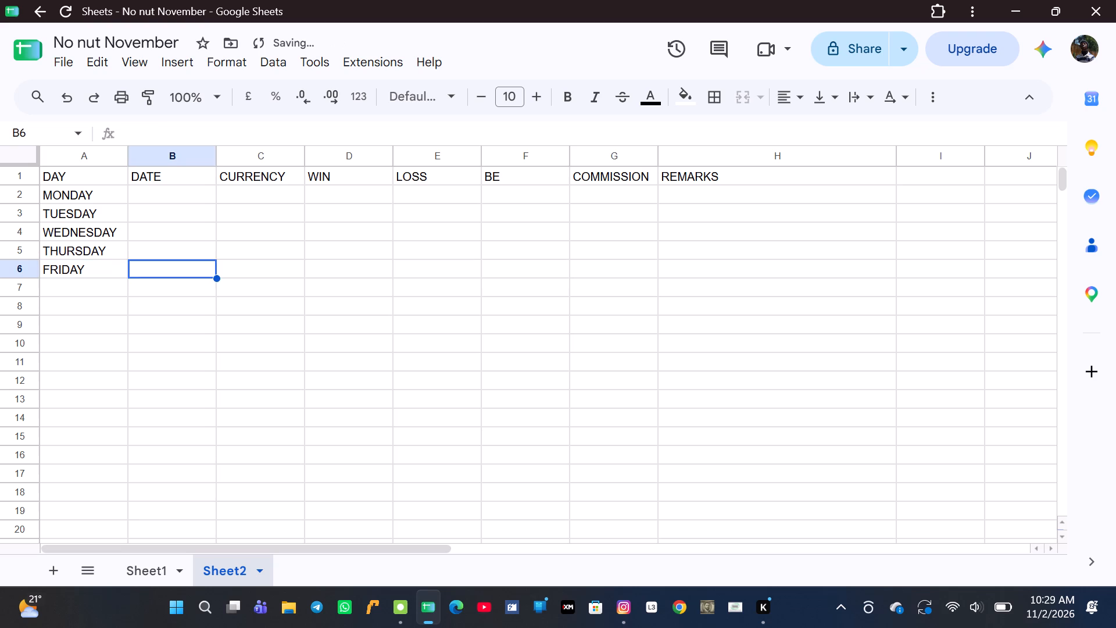
key(Up)
key(Up)
key(Up)
key(Up)
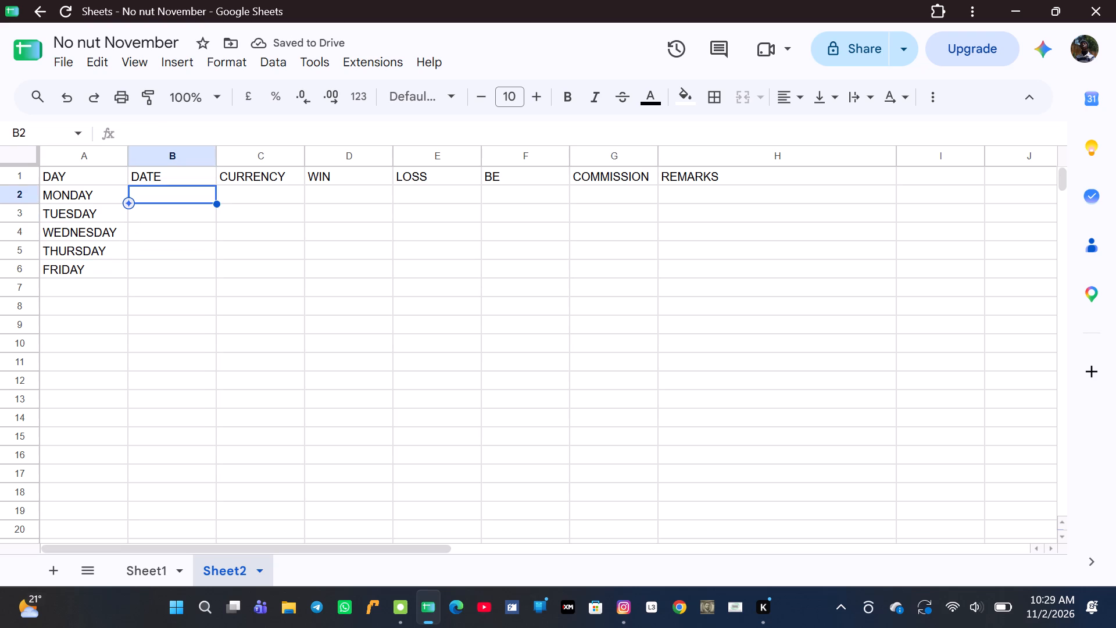
text(2ND)
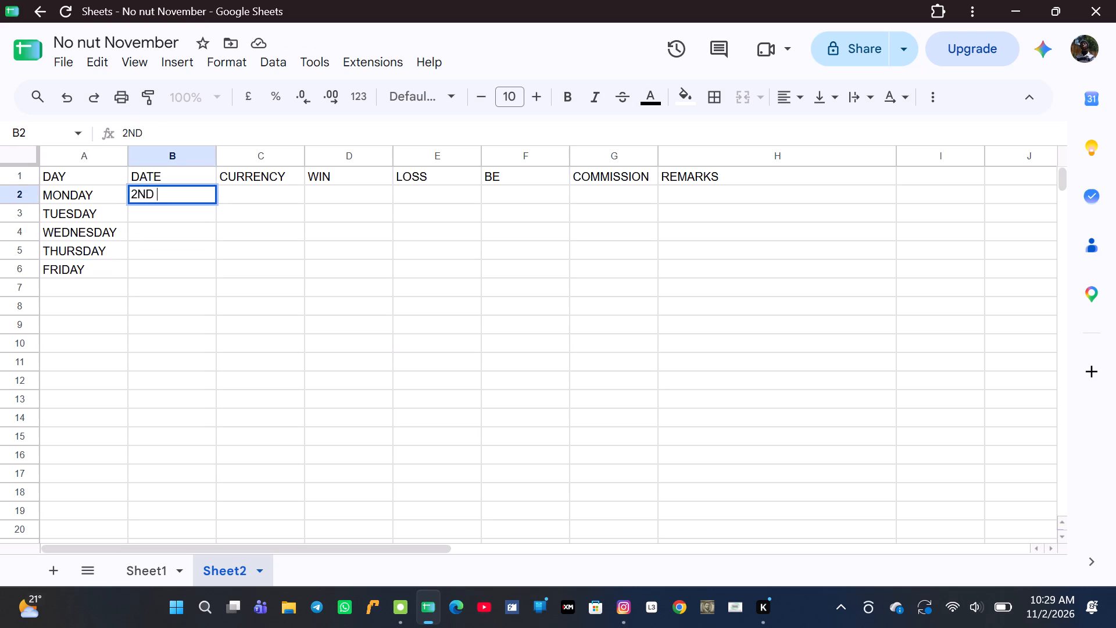
key(space)
key(Return)
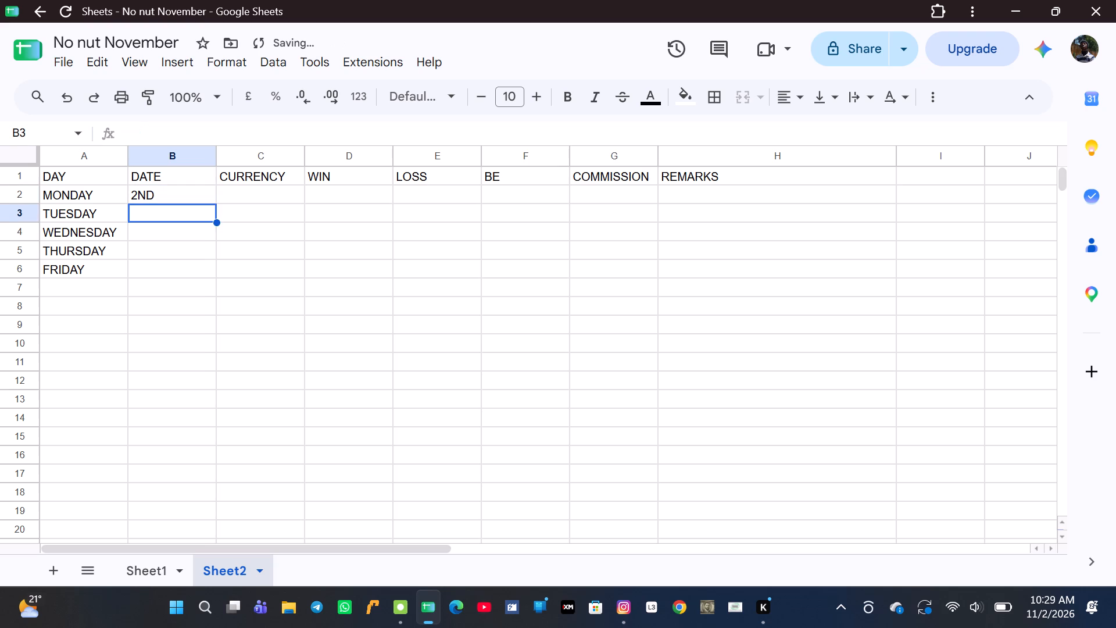
Enter the dates 3RD and 4TH in cells B3 and B4 for Tuesday and Wednesday.
key(3)
text(RD)
key(Return)
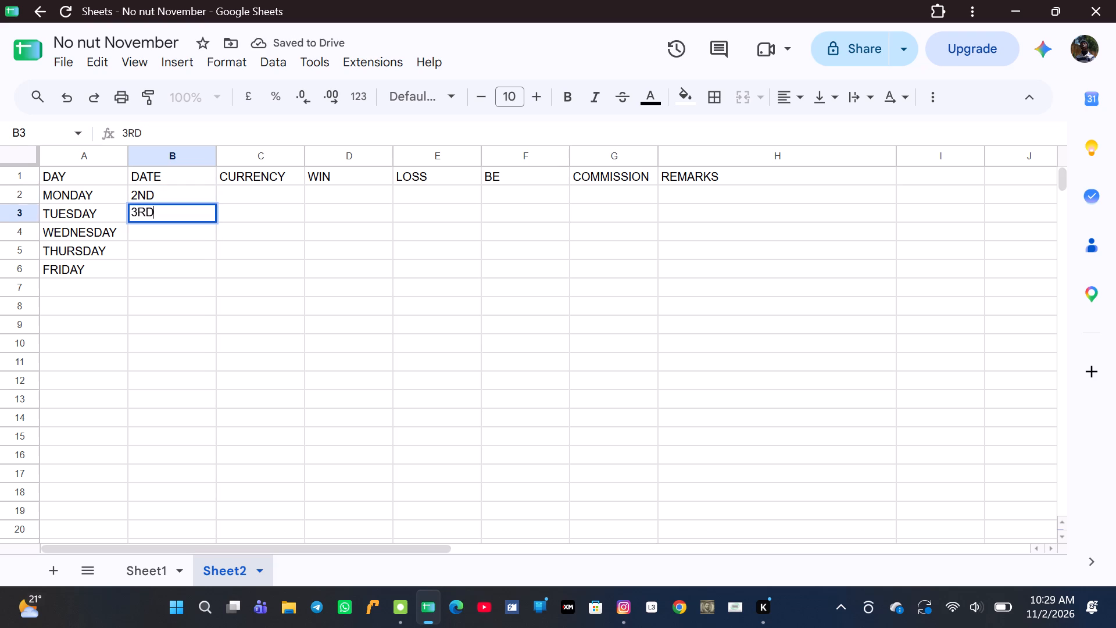
text(4RT)
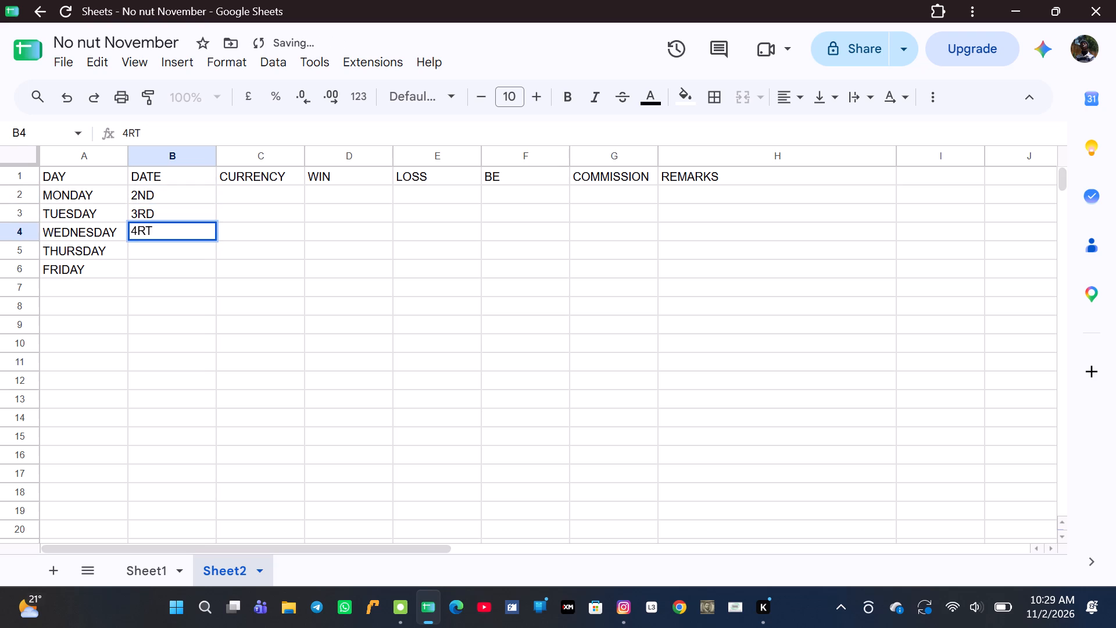
key(BackSpace)
key(BackSpace)
text(TH)
key(Return)
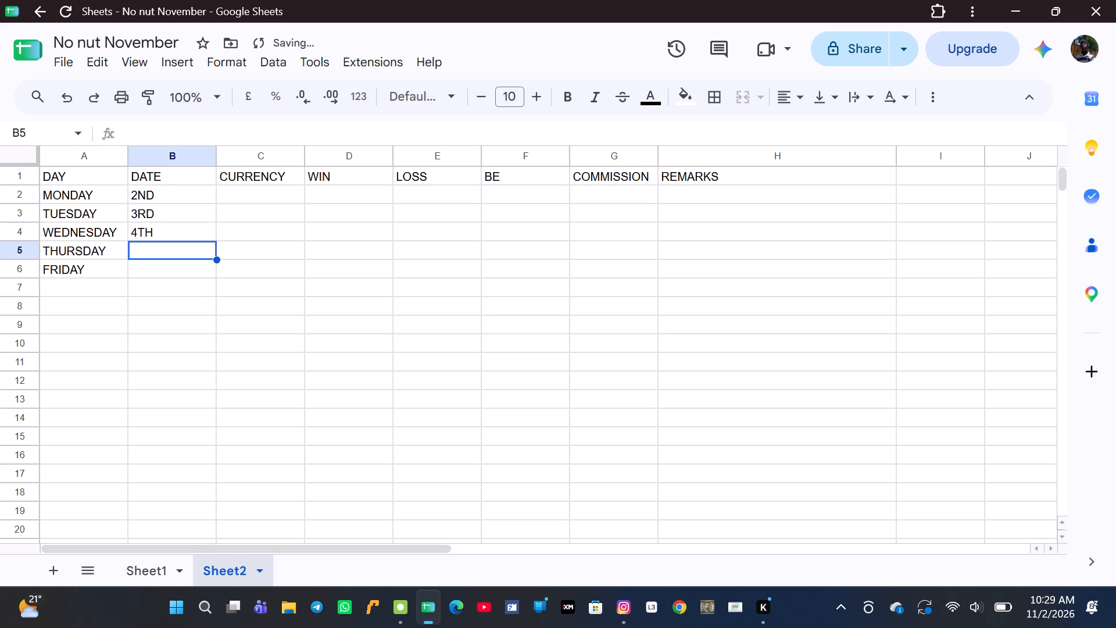
Enter 5TH for Thursday in cell B5 and accept the Smart Fill formula suggestion for the dates in B2:B6.
text(5TH)
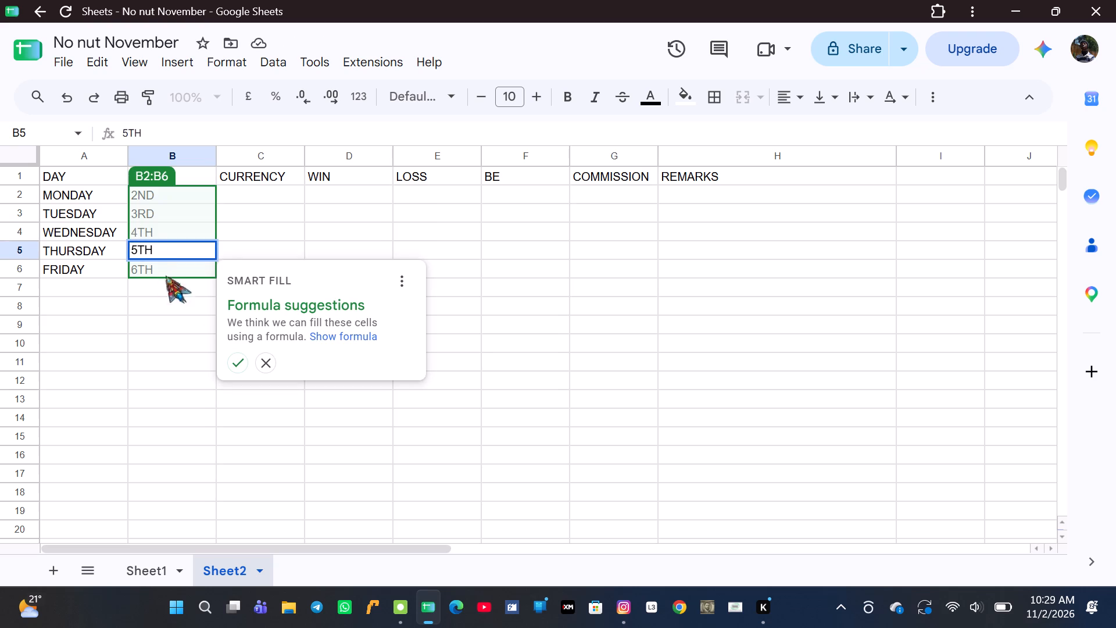
click(235, 365)
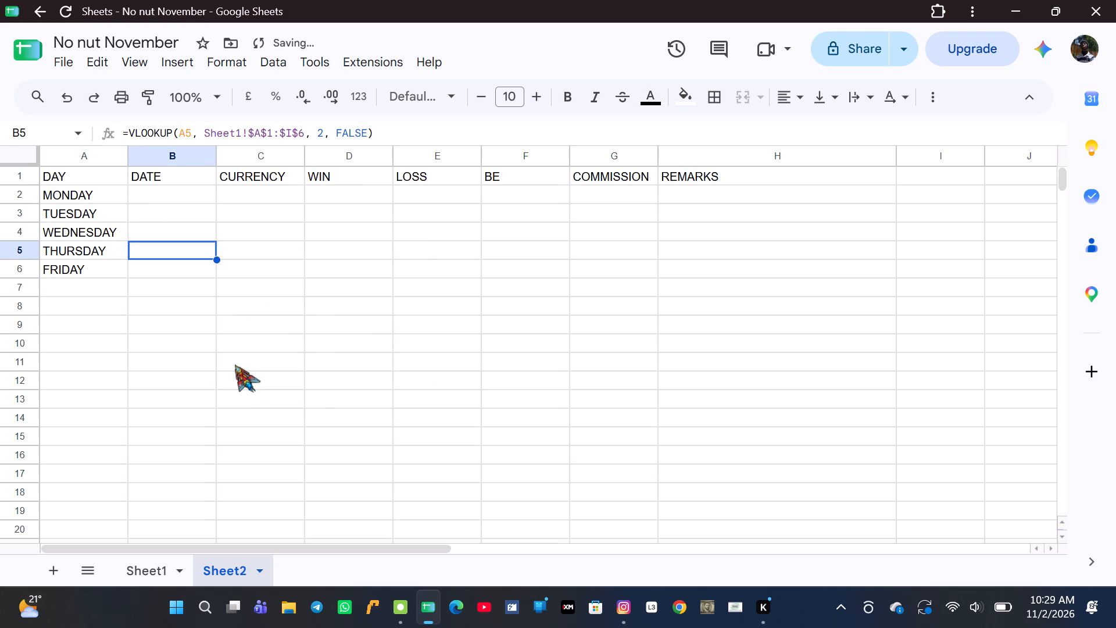
View the spreadsheet's version history and return to Sheet2.
click(95, 176)
click(245, 194)
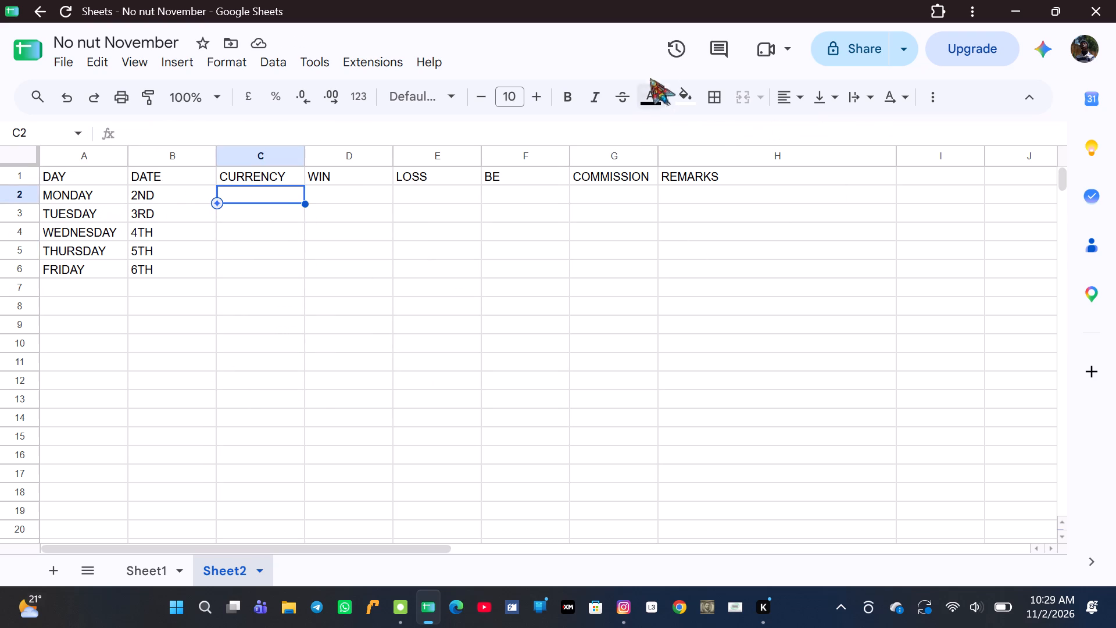
click(674, 47)
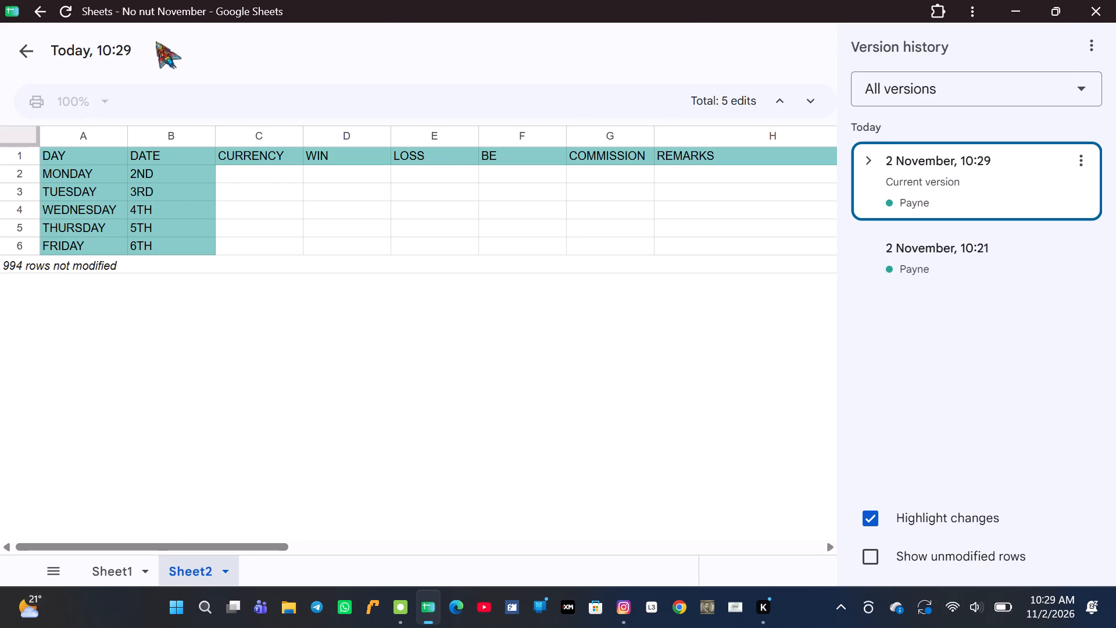
click(28, 48)
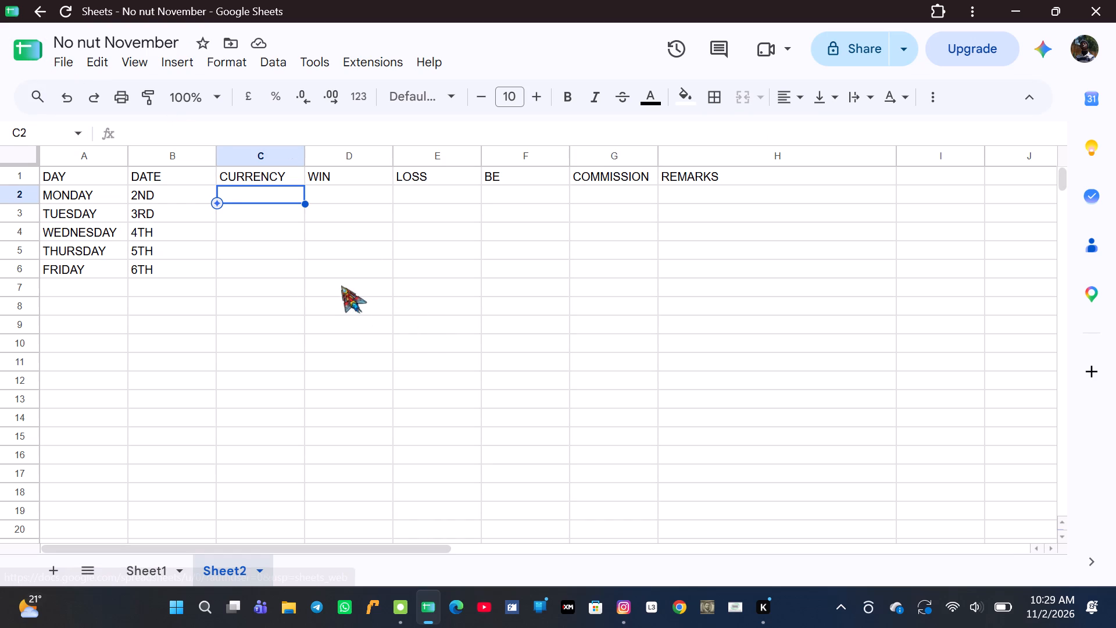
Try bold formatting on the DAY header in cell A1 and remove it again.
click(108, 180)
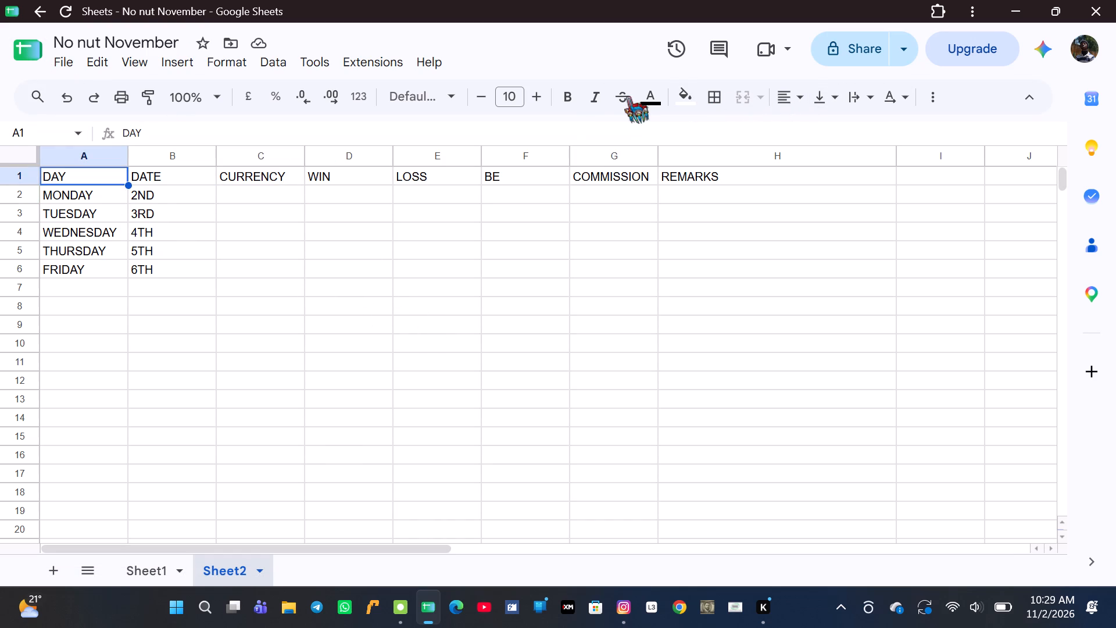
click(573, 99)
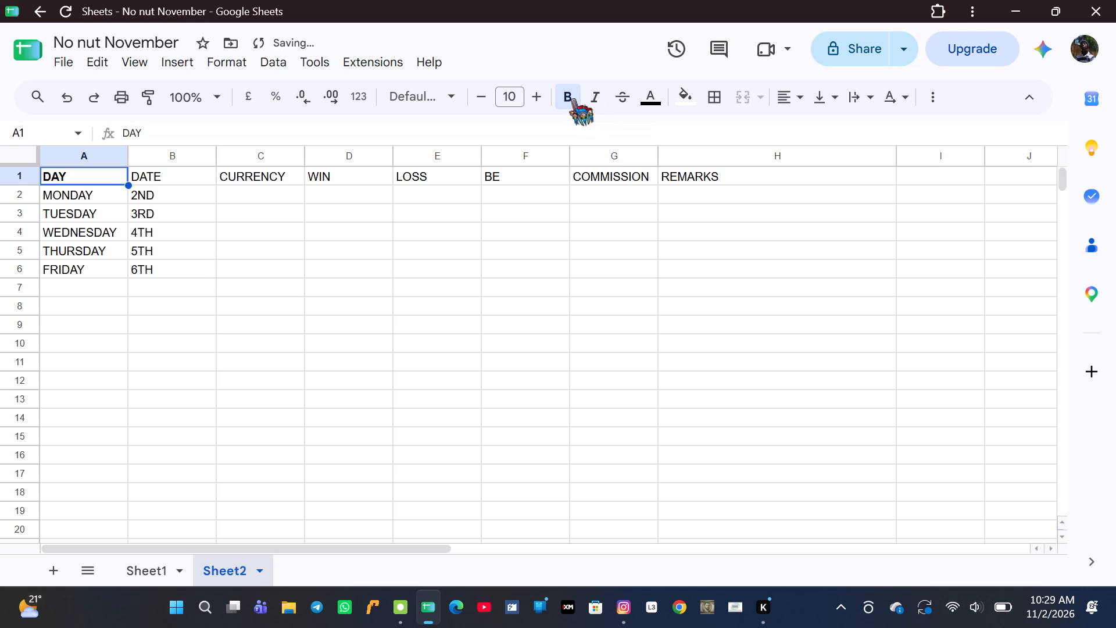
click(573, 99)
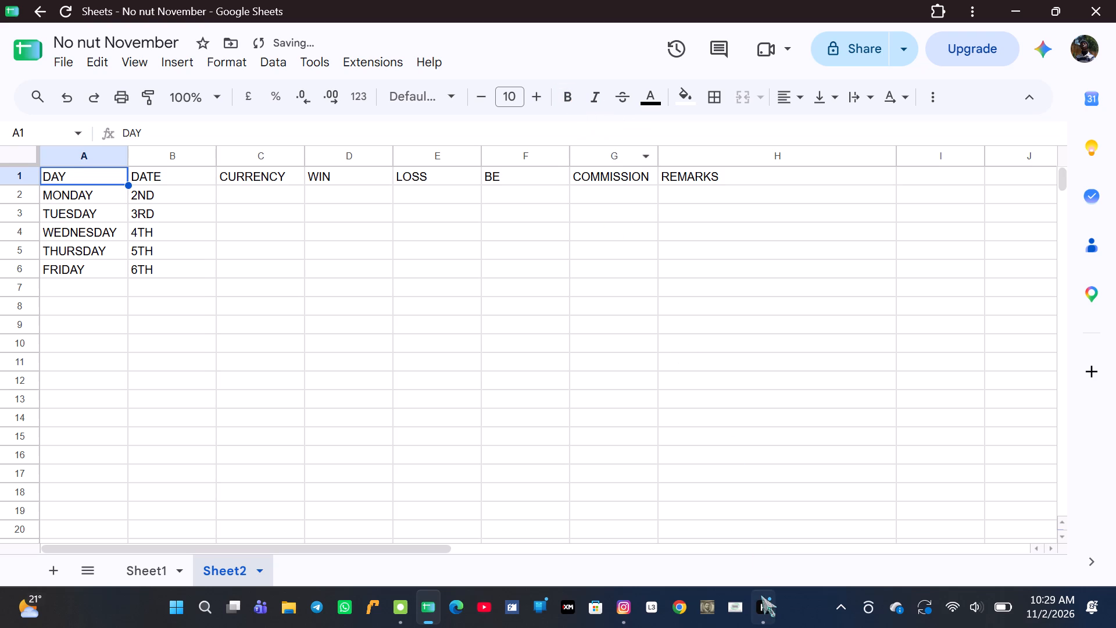
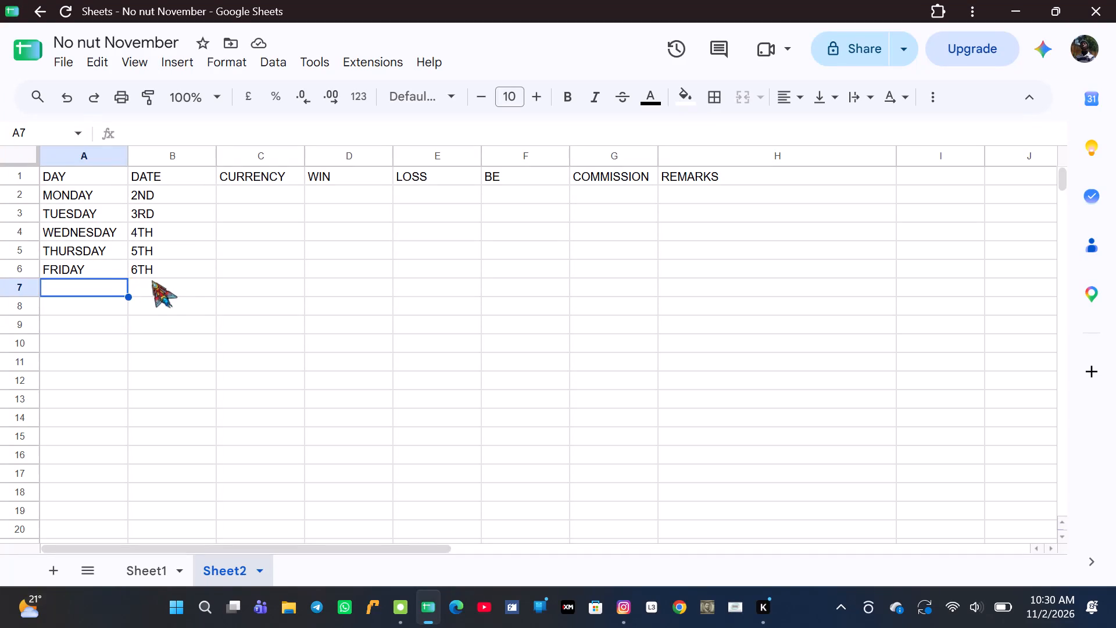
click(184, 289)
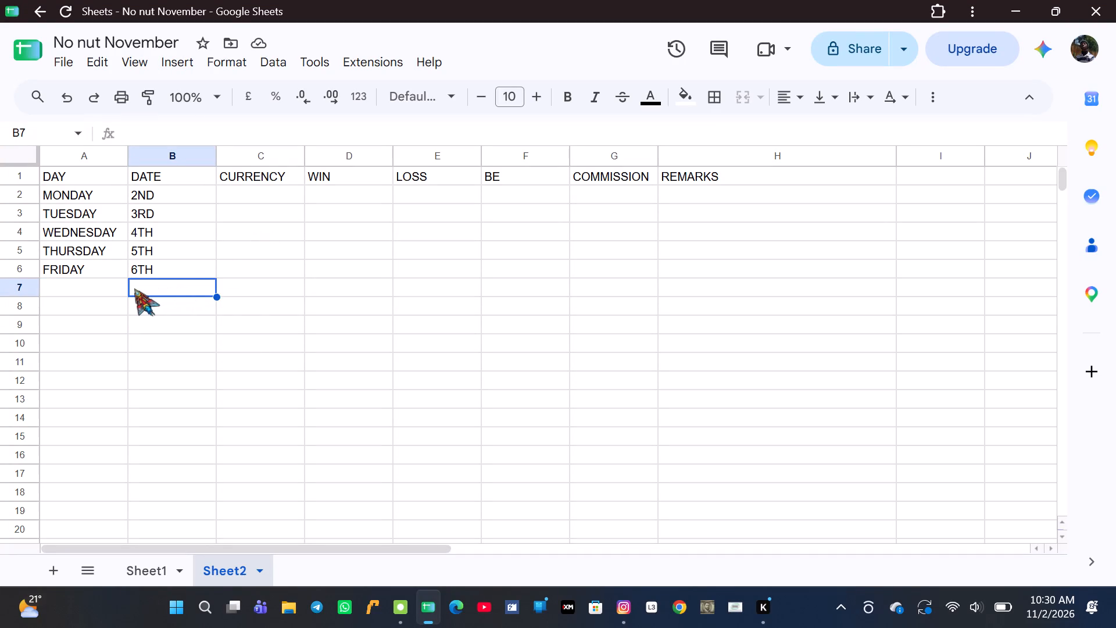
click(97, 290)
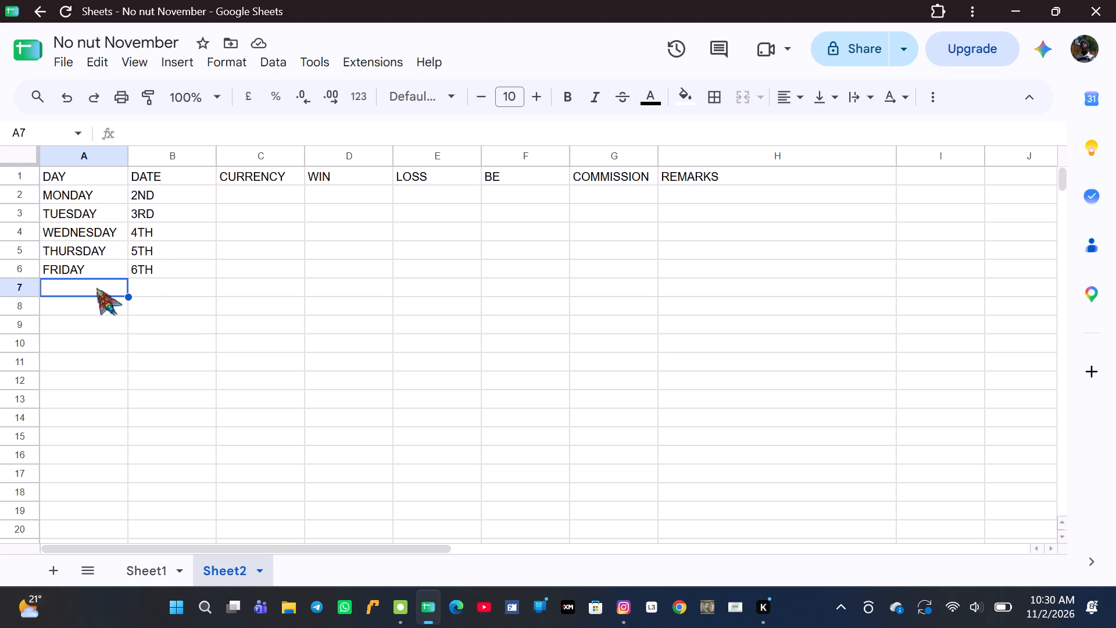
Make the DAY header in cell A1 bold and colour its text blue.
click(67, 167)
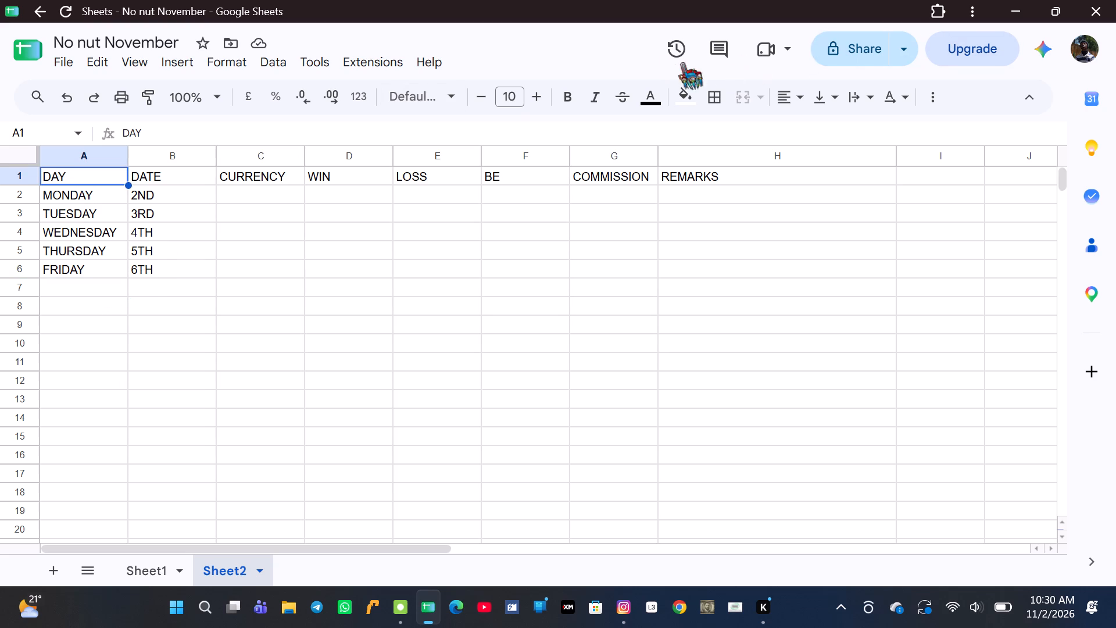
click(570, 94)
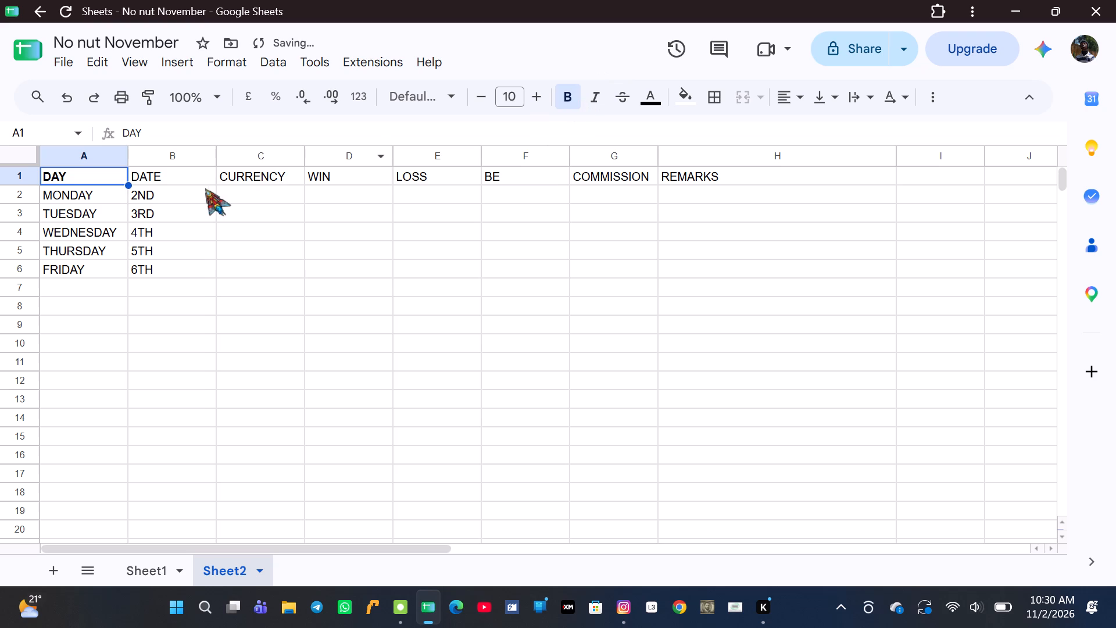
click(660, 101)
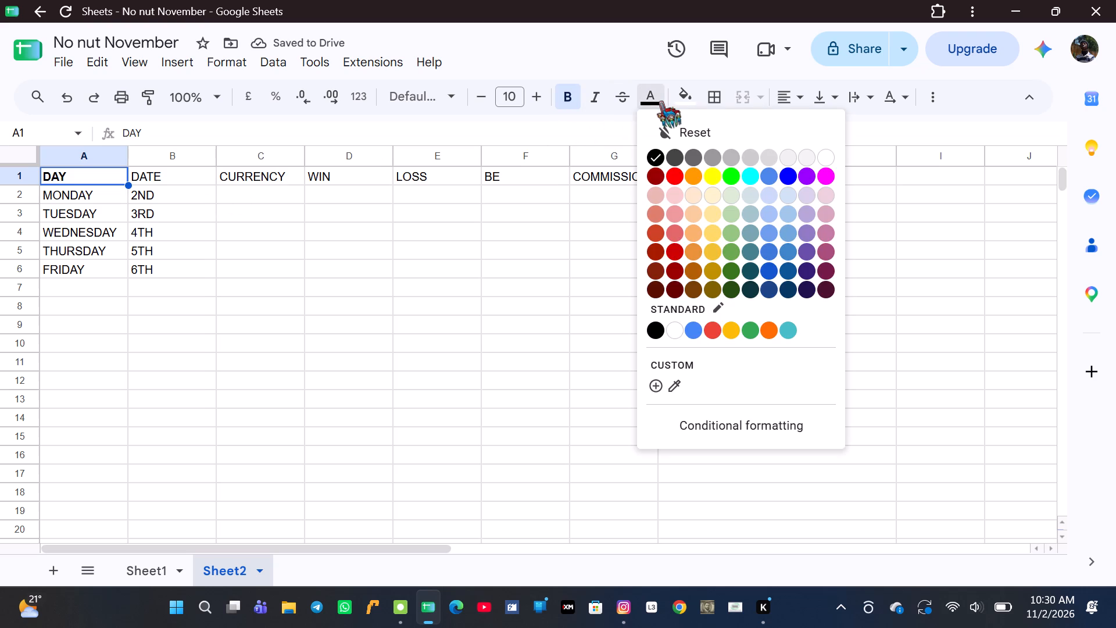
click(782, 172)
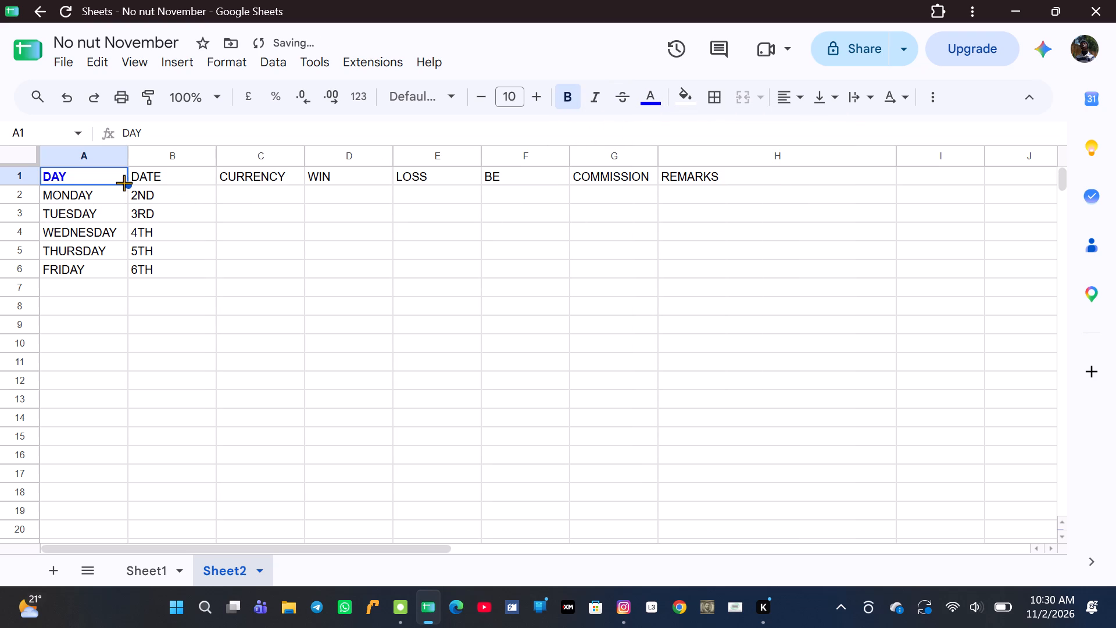
Colour the weekday names in cells A2:A6 blue and make them bold.
click(60, 194)
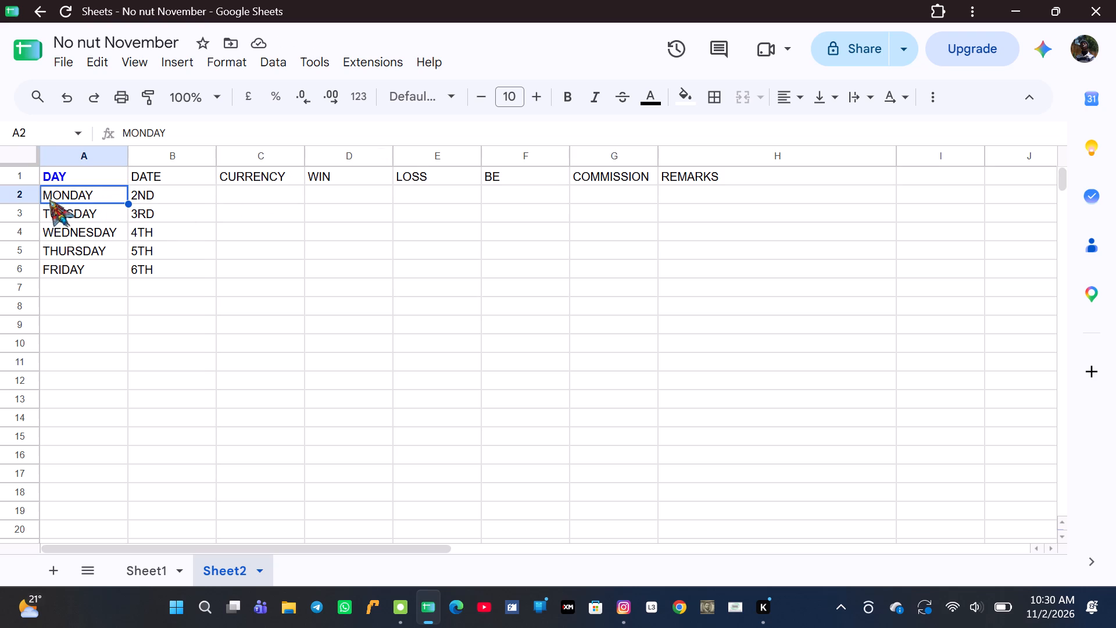
drag(41, 191, 69, 247)
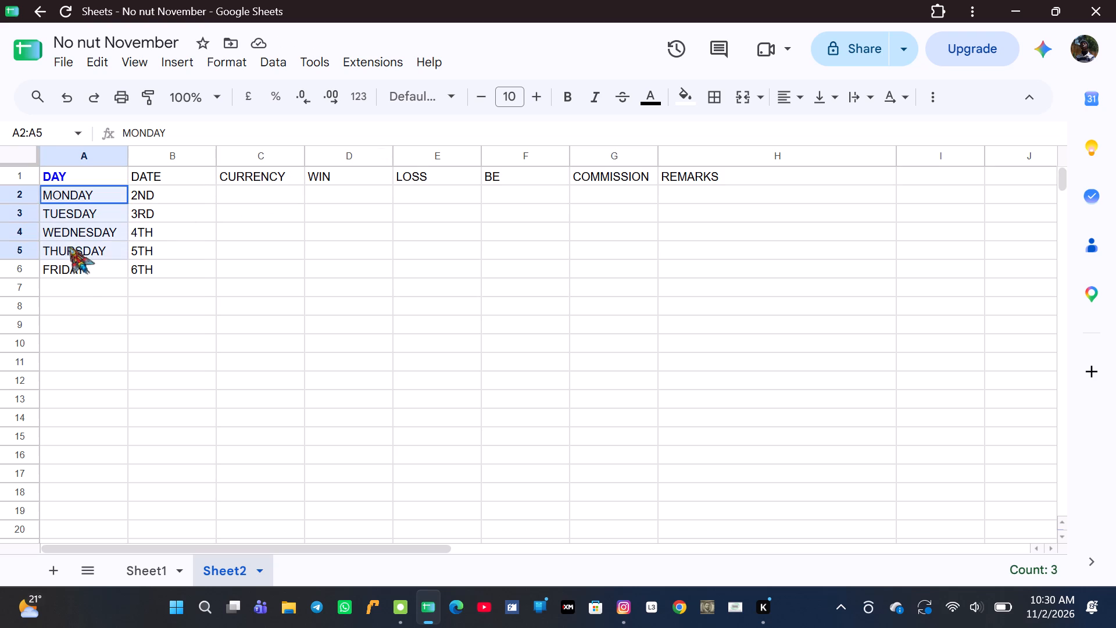
drag(69, 247, 73, 262)
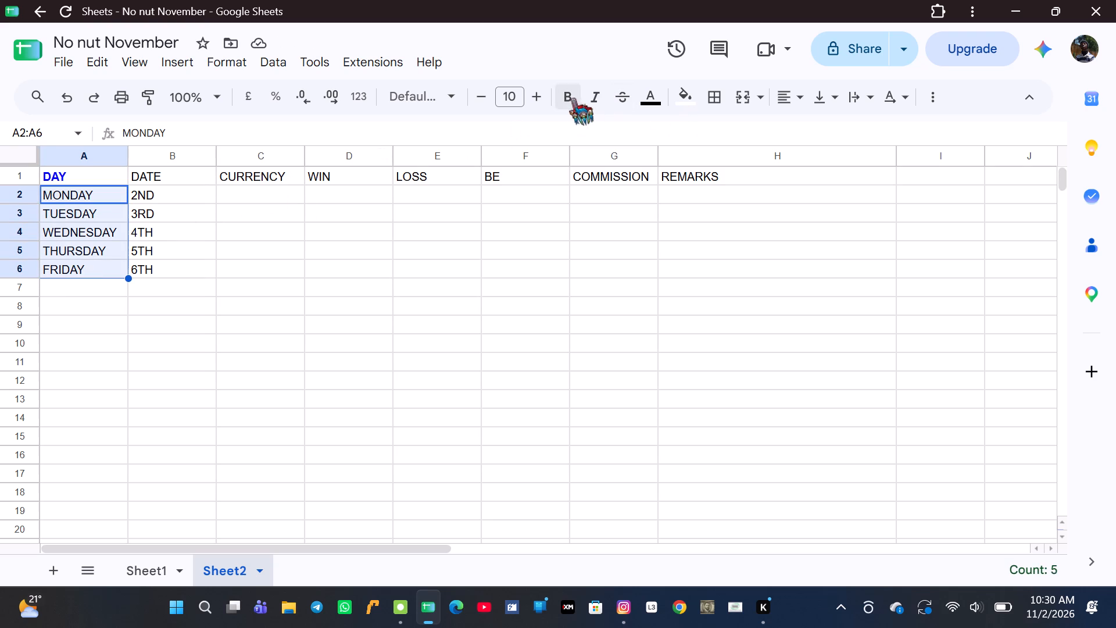
click(650, 101)
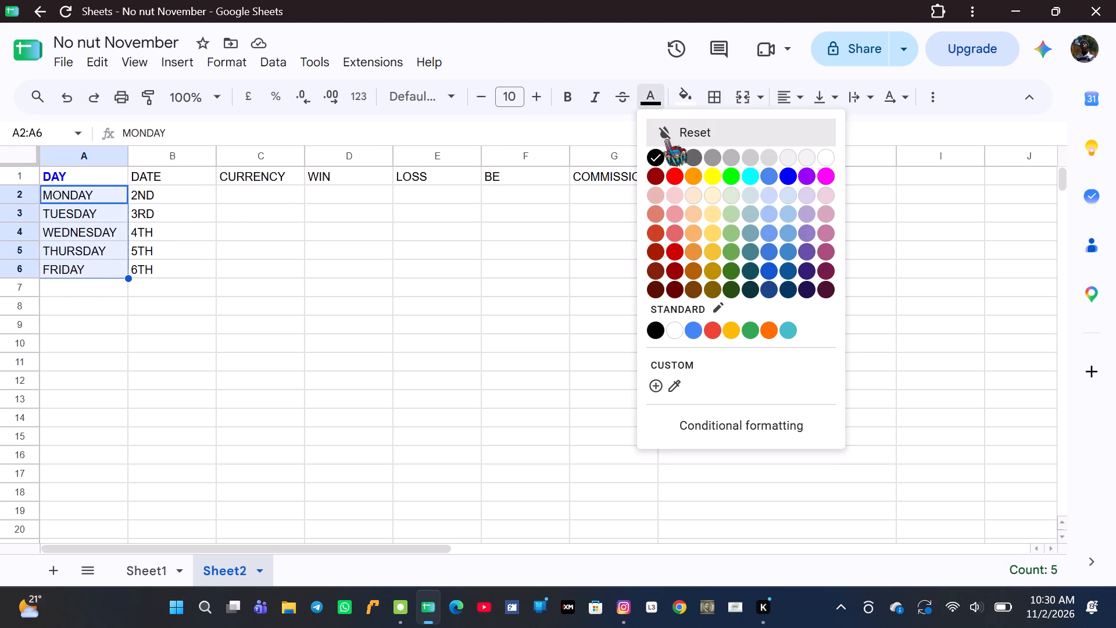
click(782, 179)
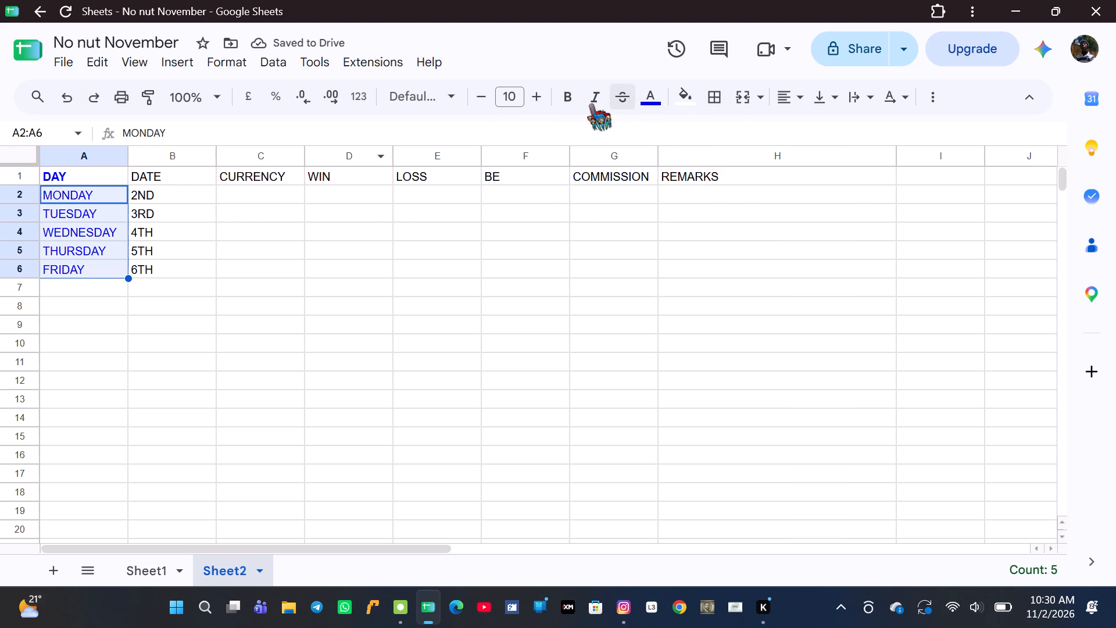
click(570, 100)
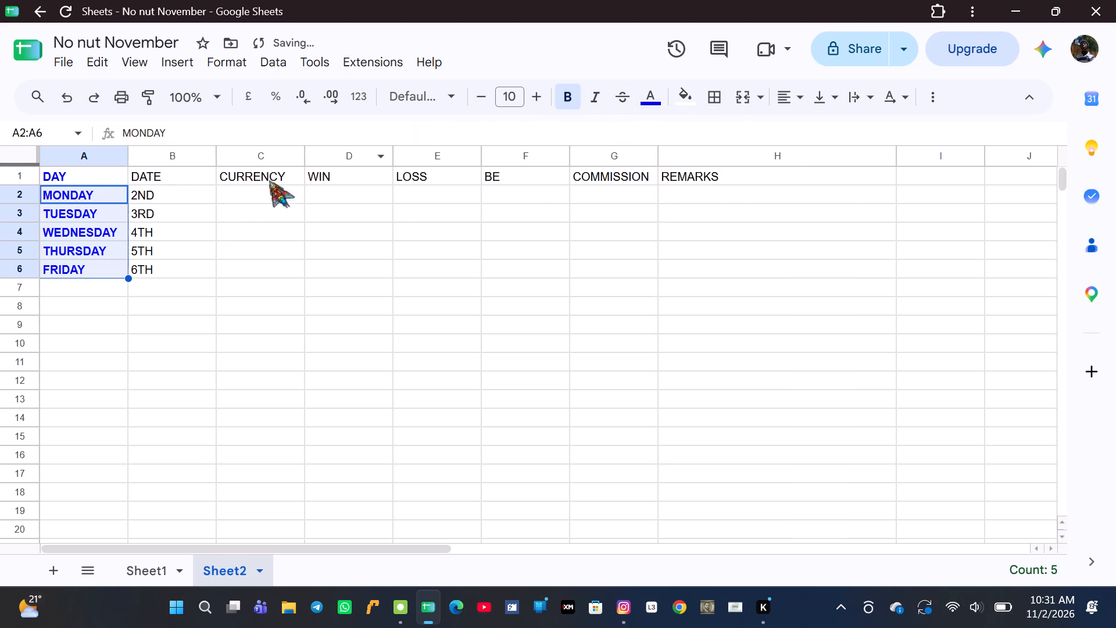
Colour the LOSS header in cell E1 red and make it bold.
click(160, 202)
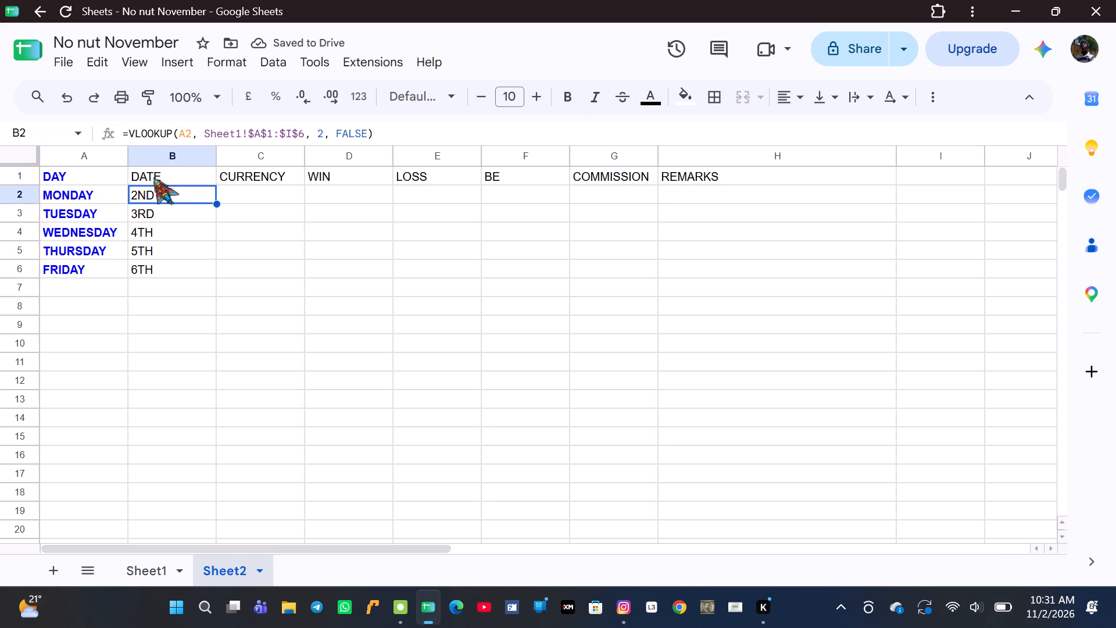
click(418, 176)
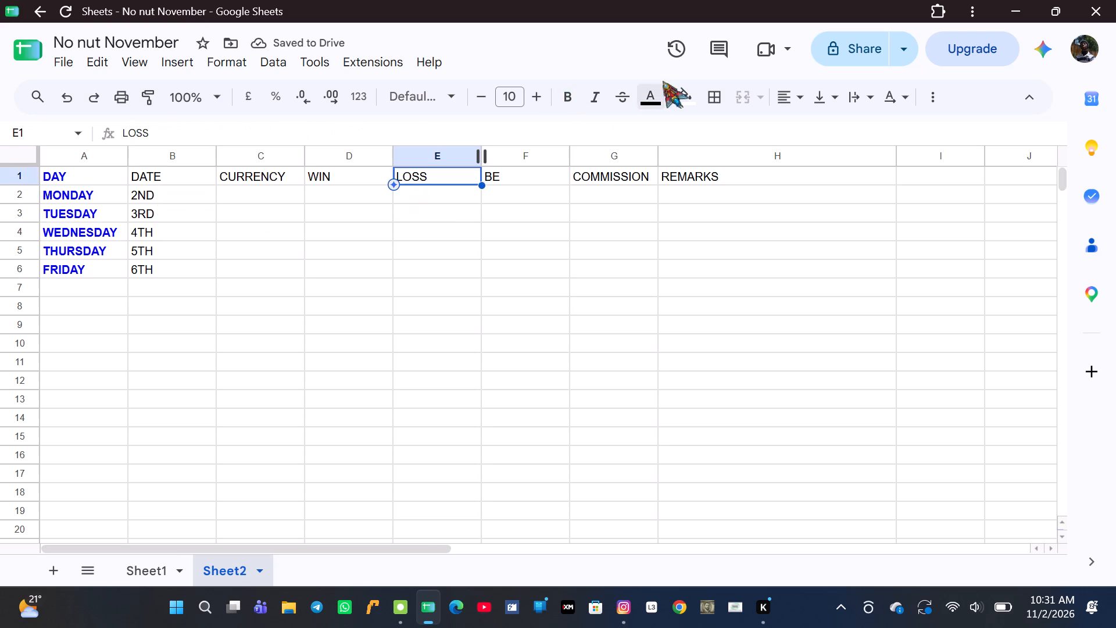
click(657, 94)
click(672, 173)
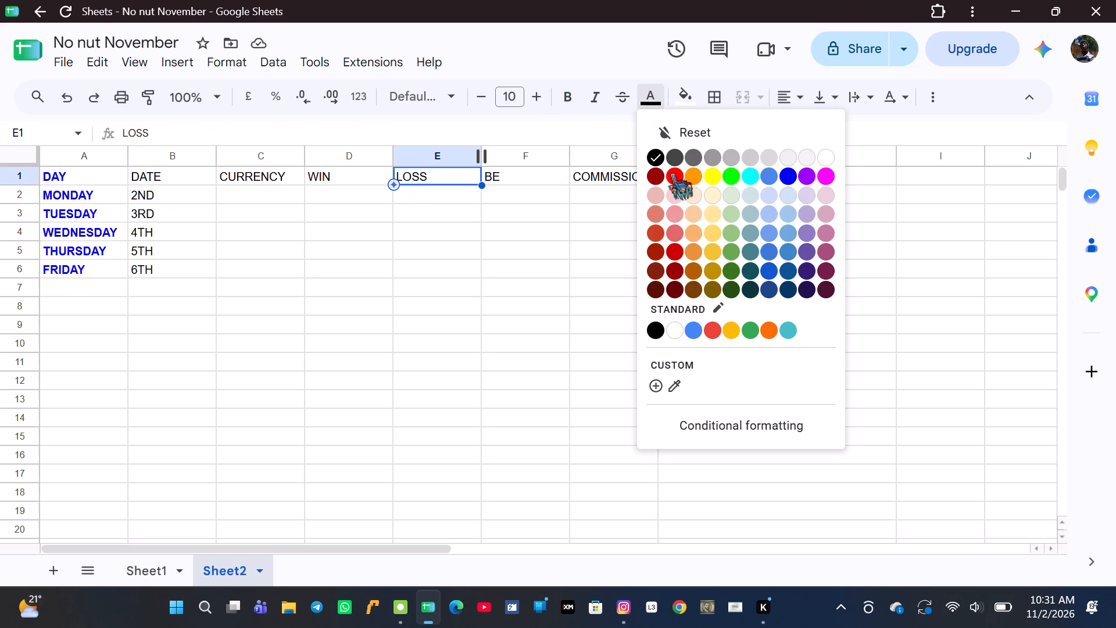
click(571, 94)
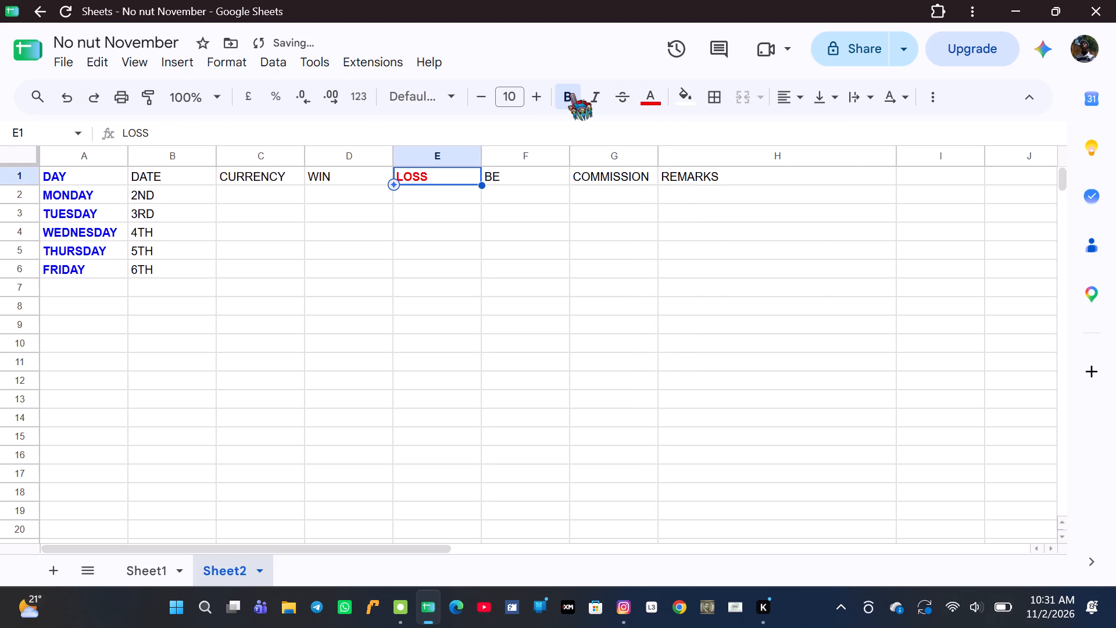
Make the WIN header in cell D1 bold and colour its text blue.
click(327, 177)
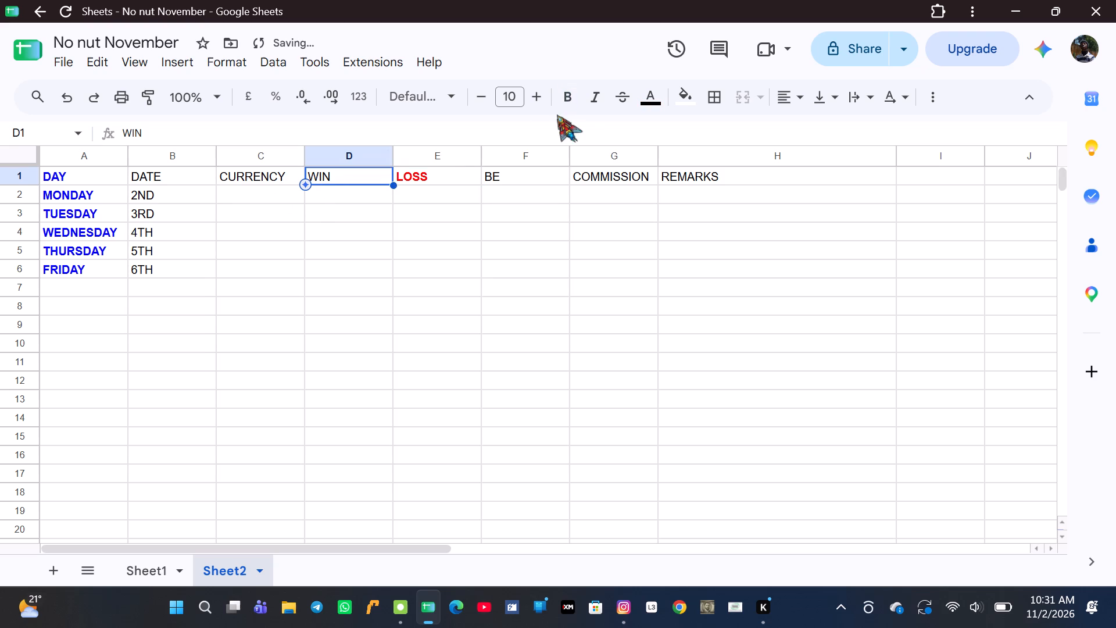
click(575, 92)
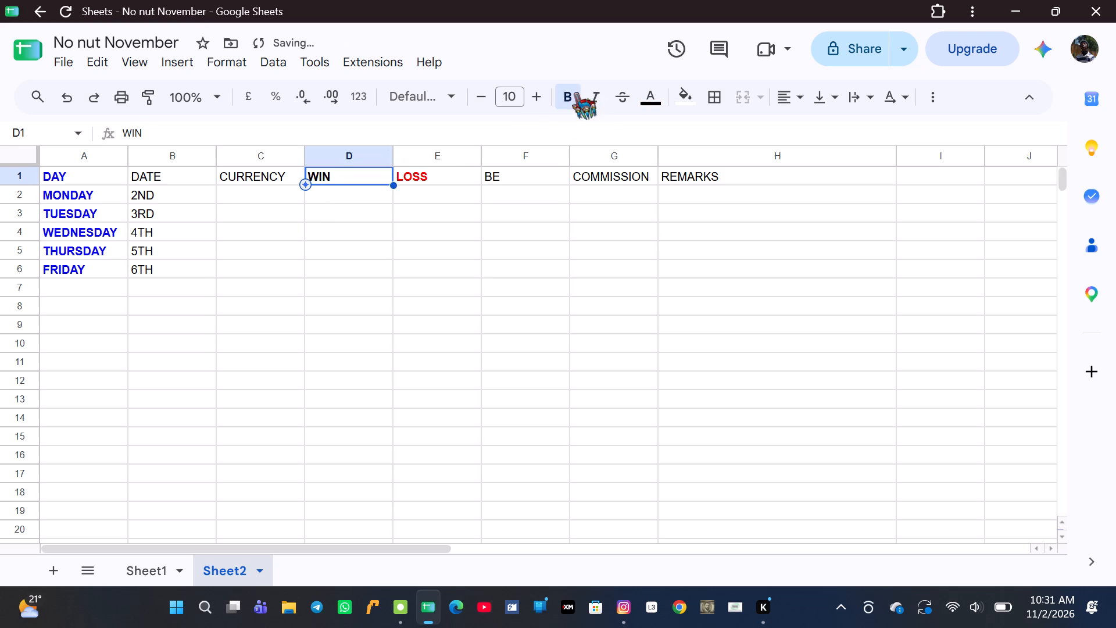
click(660, 104)
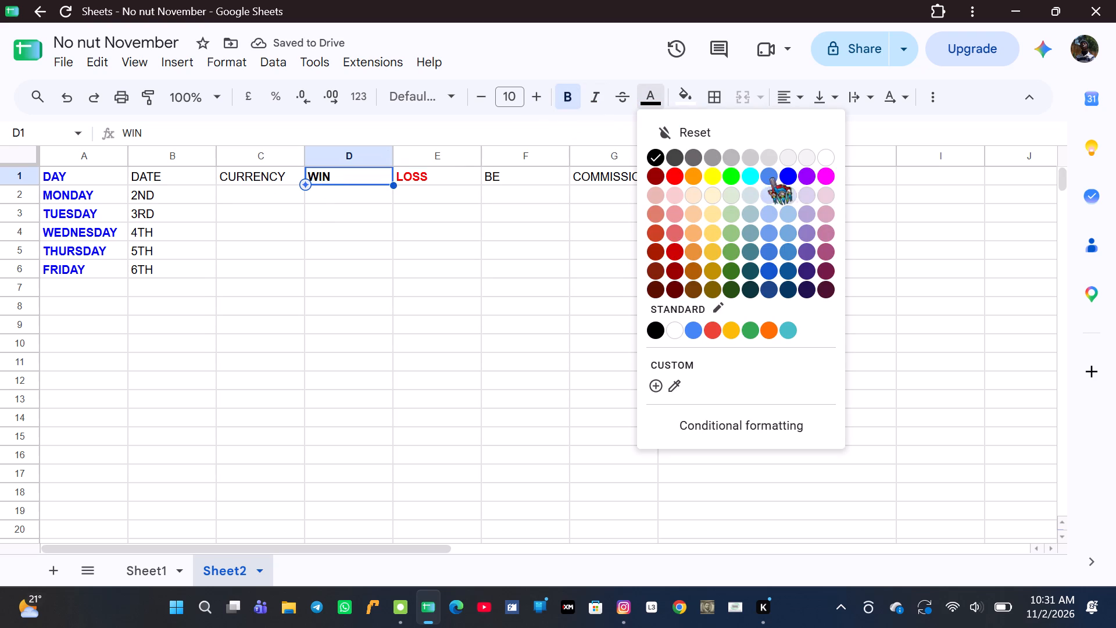
click(779, 174)
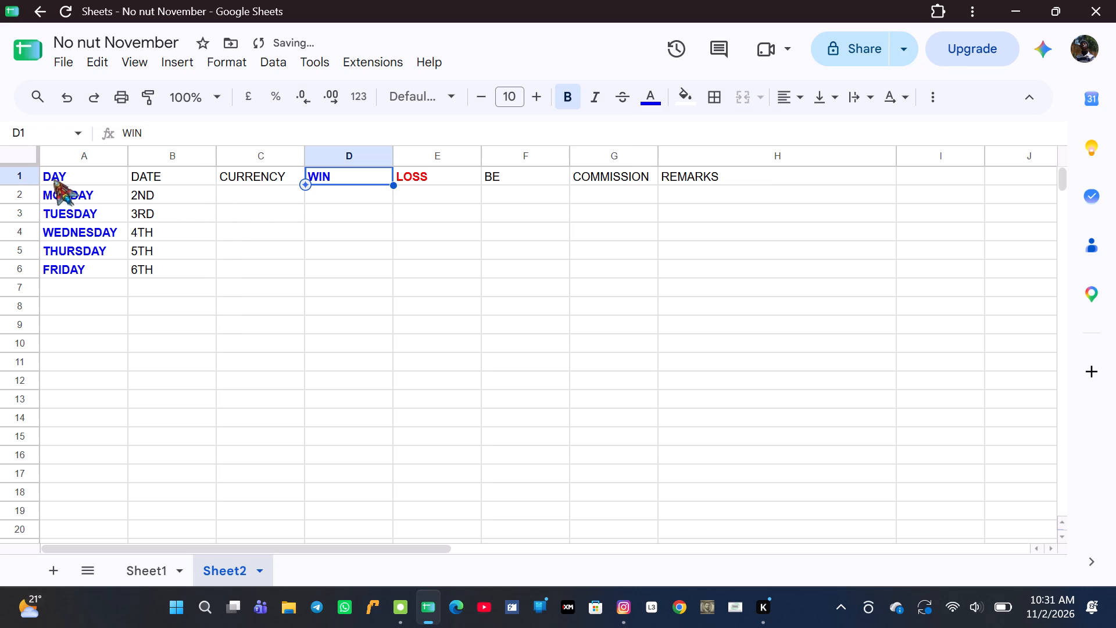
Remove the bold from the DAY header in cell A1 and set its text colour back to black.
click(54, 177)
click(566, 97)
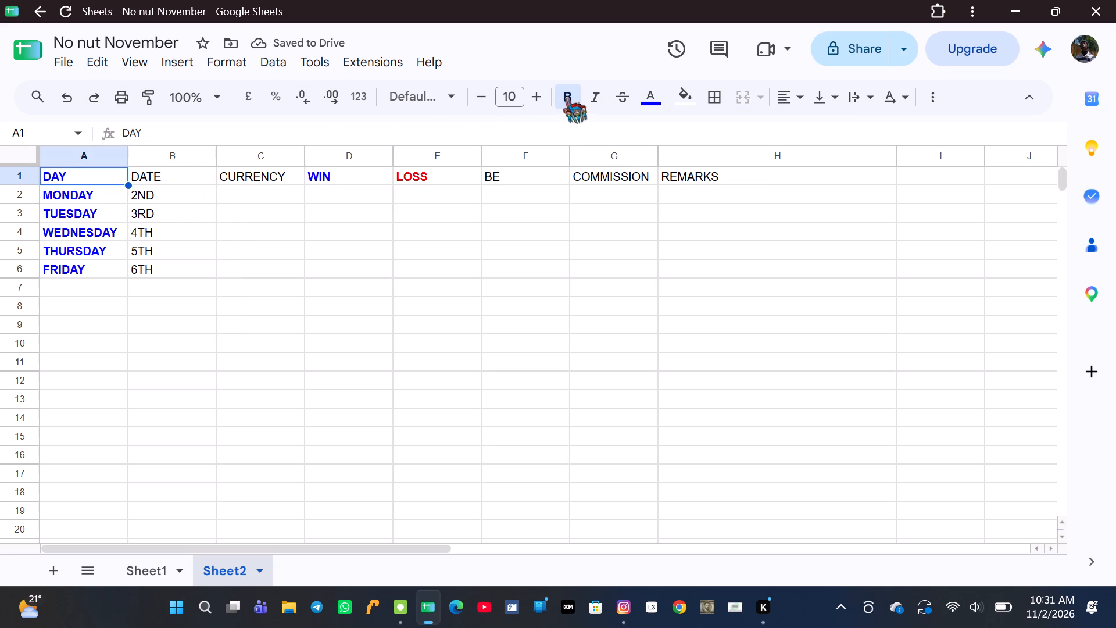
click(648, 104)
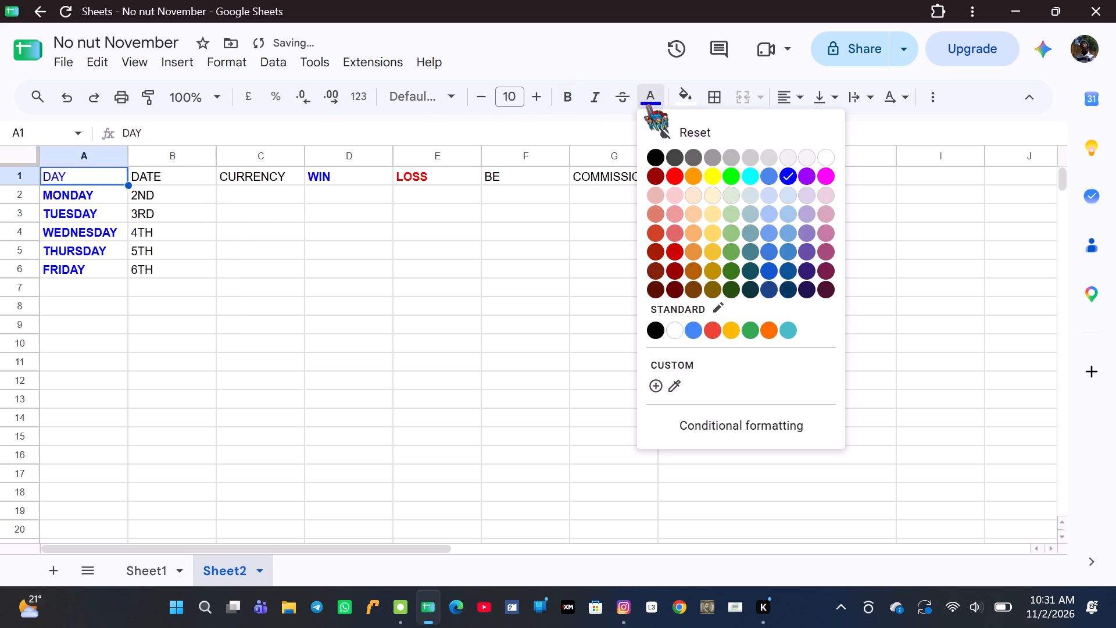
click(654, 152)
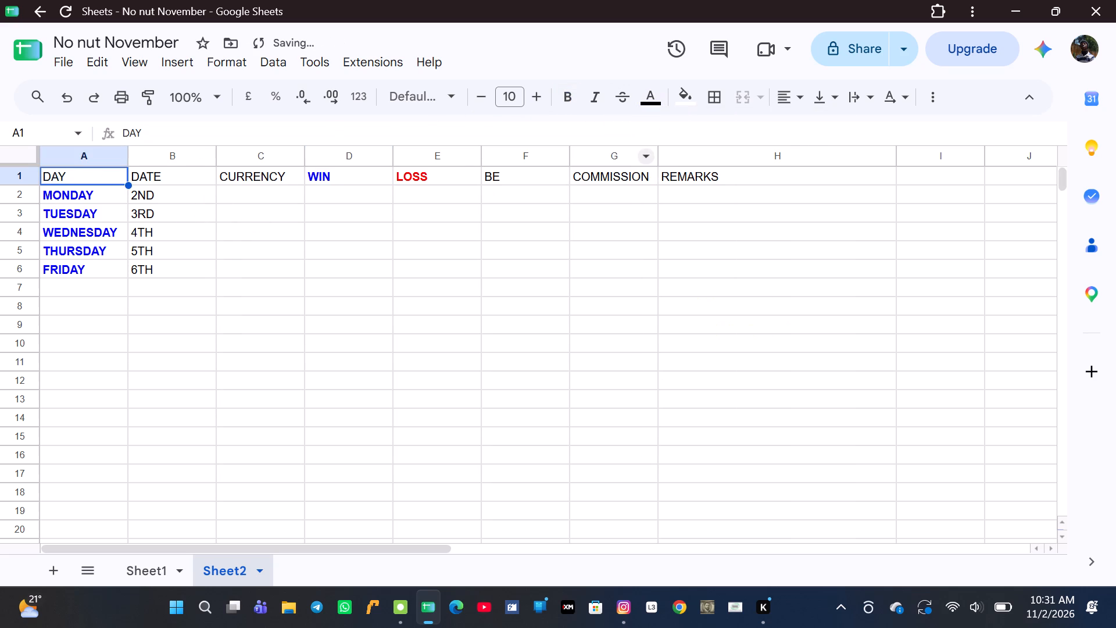
Set the text colour of the weekday names in cells A2:A6 back to black.
click(40, 188)
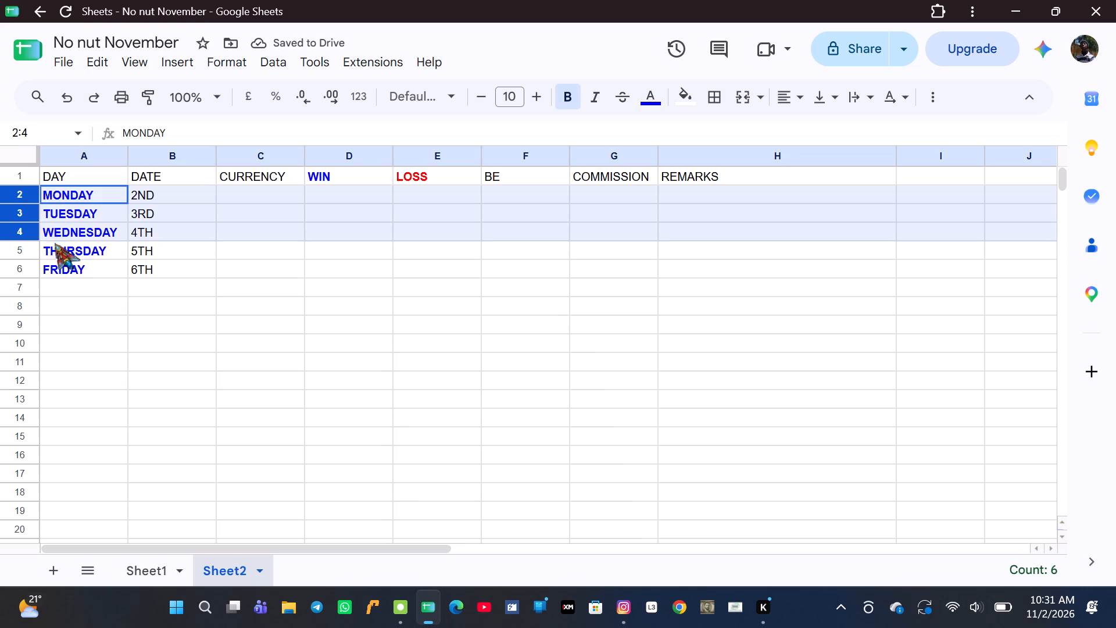
click(81, 288)
drag(42, 188, 58, 246)
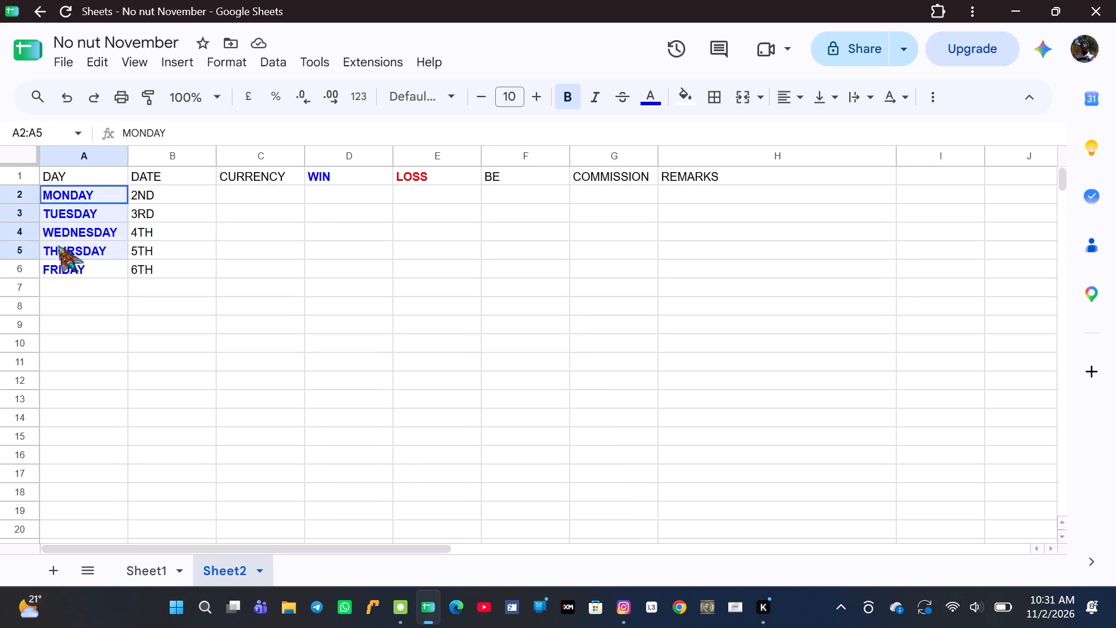
drag(58, 246, 63, 270)
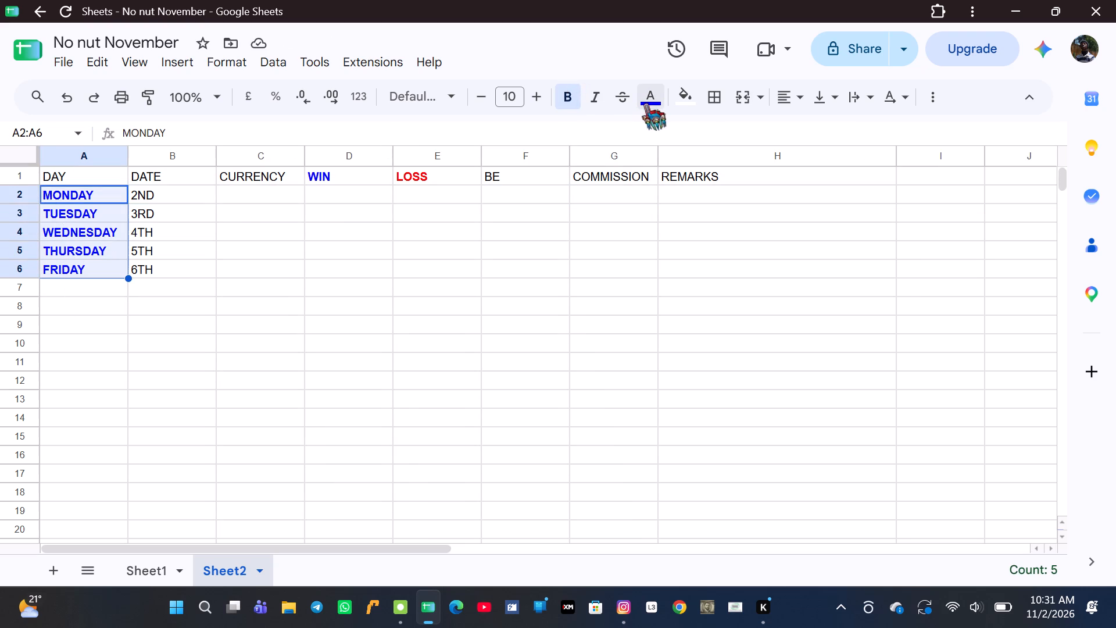
click(645, 104)
click(659, 153)
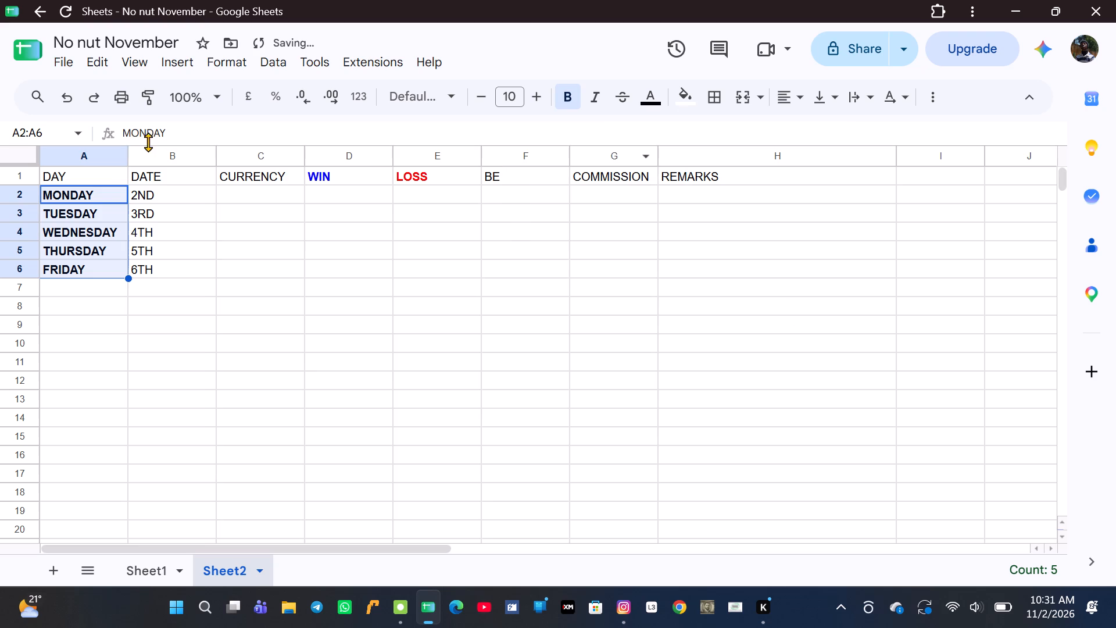
Make the DAY header in cell A1 bold.
click(95, 176)
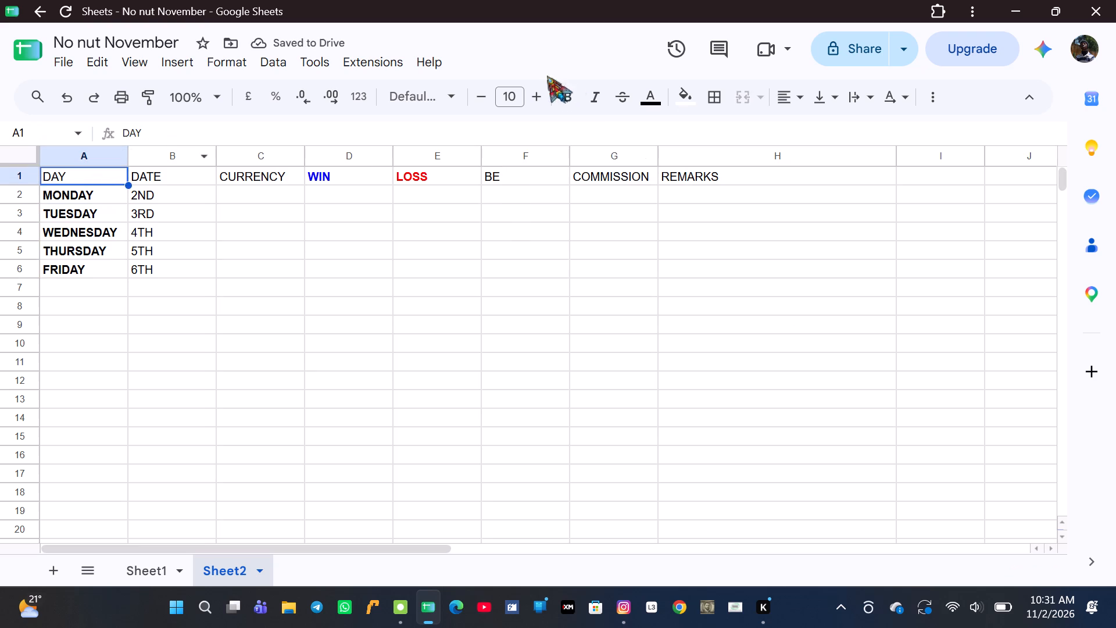
click(576, 95)
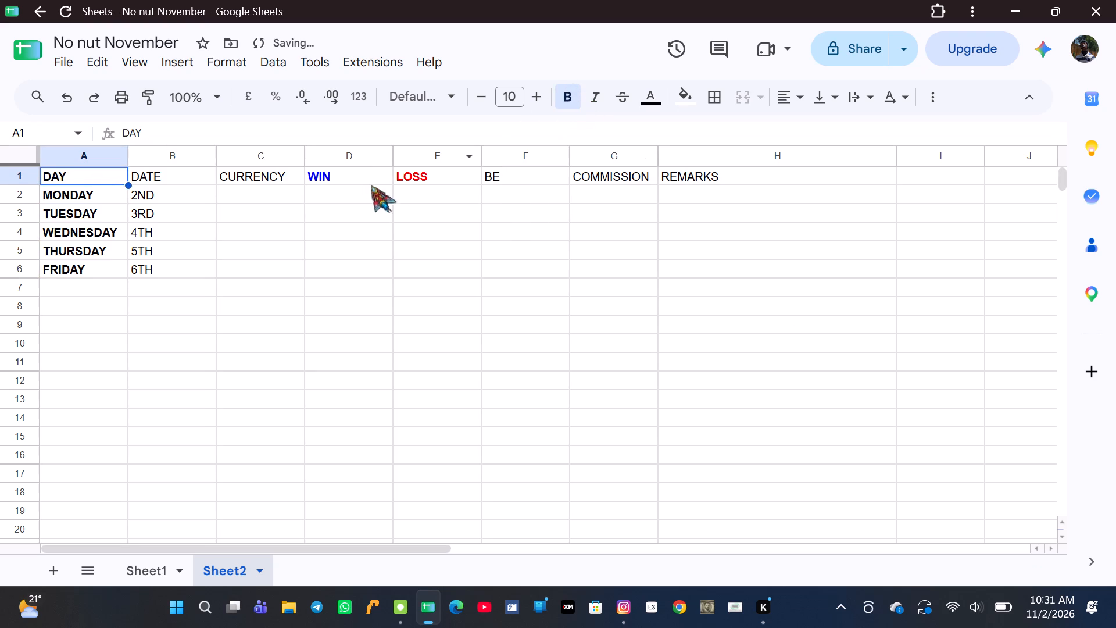
Make the DATE header and its dates in cells B1:B6 bold and colour their text cyan.
click(133, 173)
drag(133, 173, 152, 266)
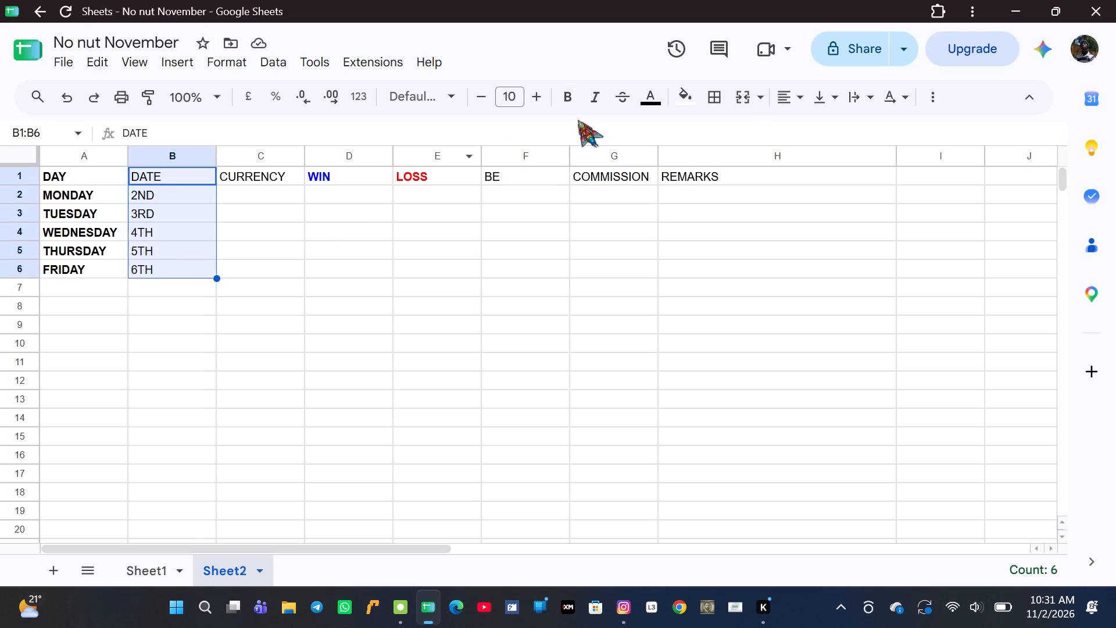
click(574, 101)
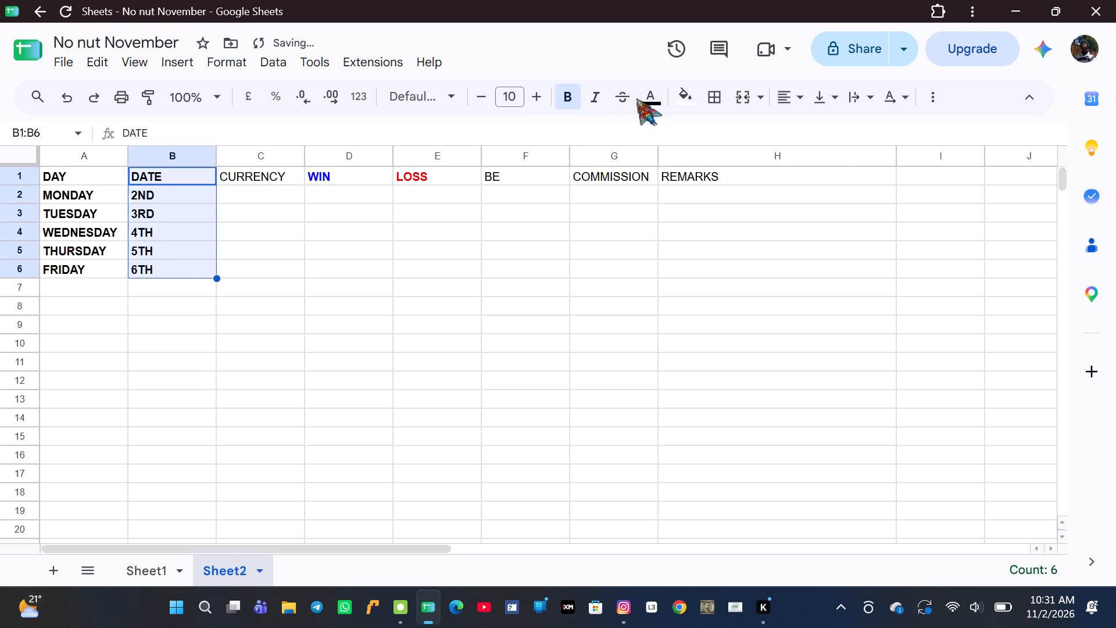
click(646, 98)
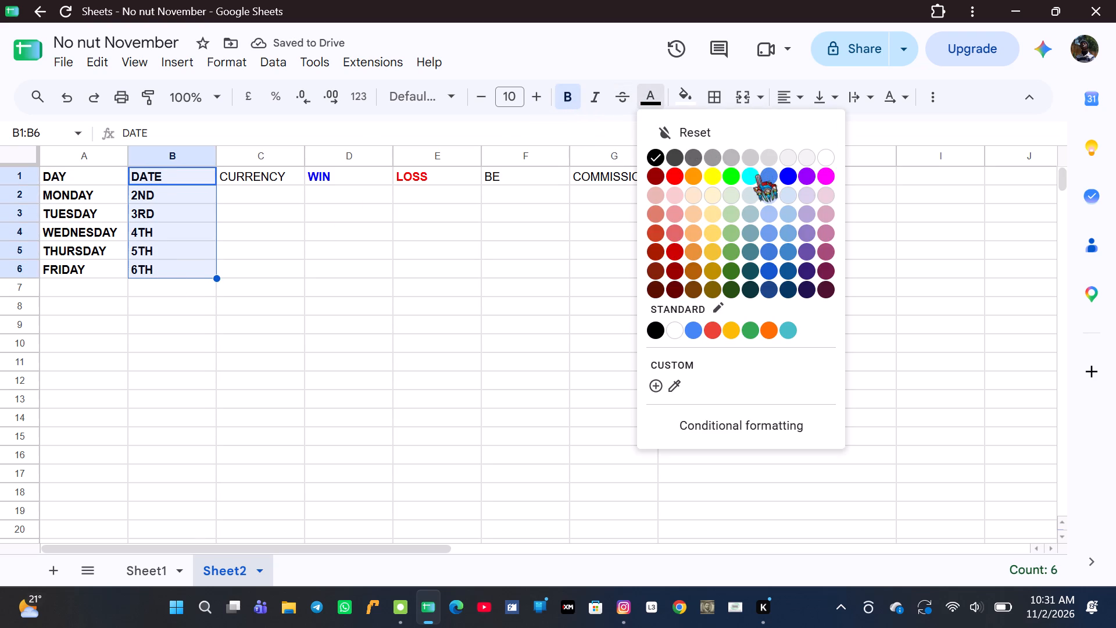
click(757, 176)
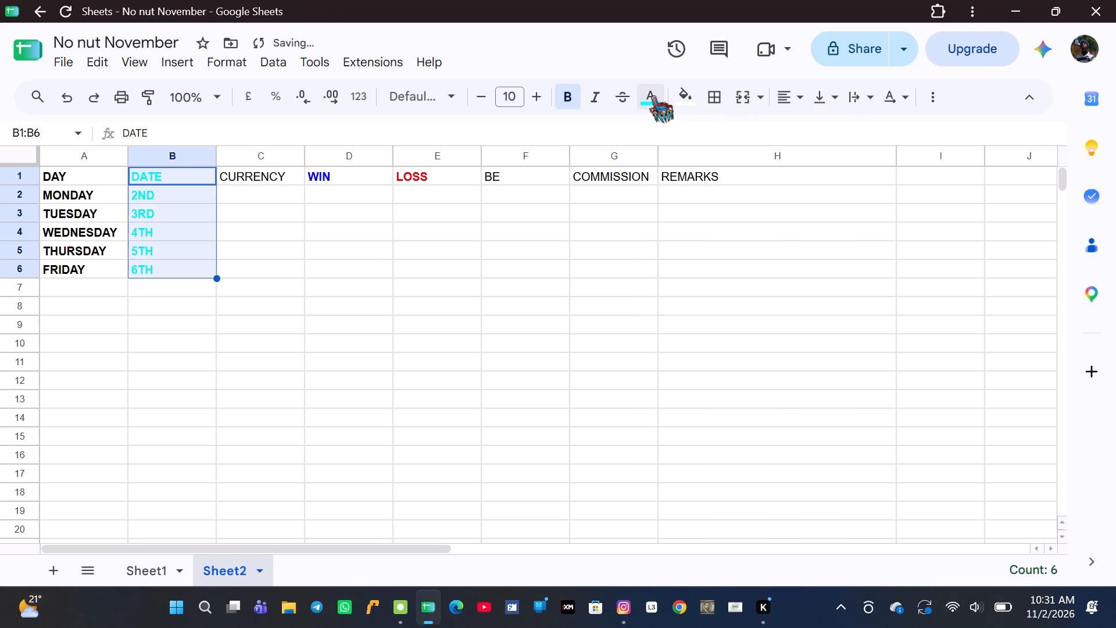
Change the text colour of the DATE header and dates in B1:B6 to dark green.
click(653, 96)
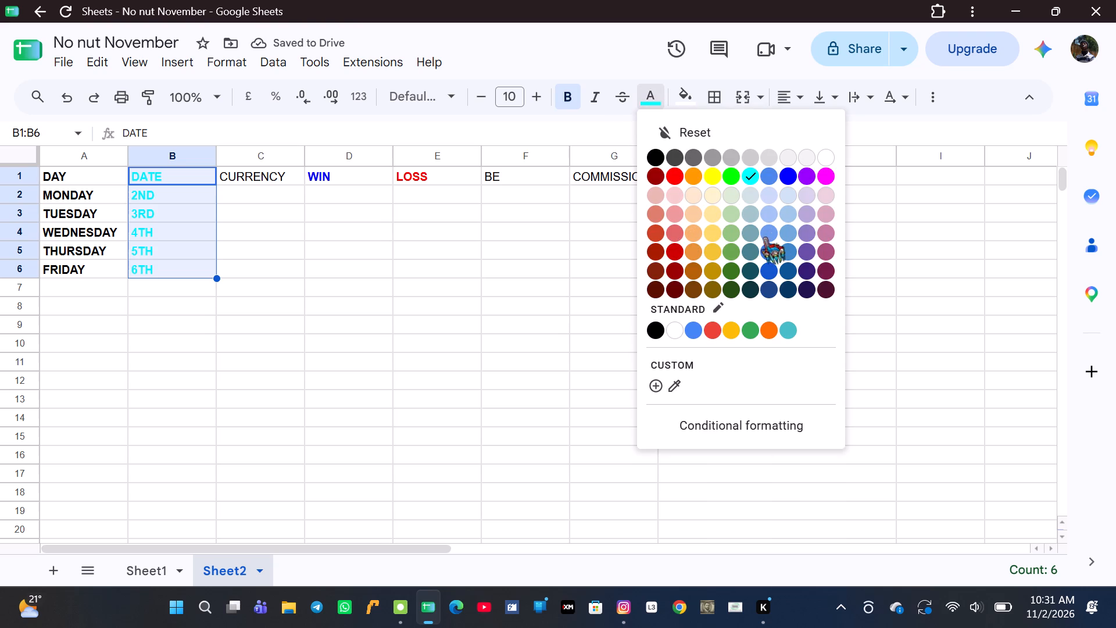
click(731, 266)
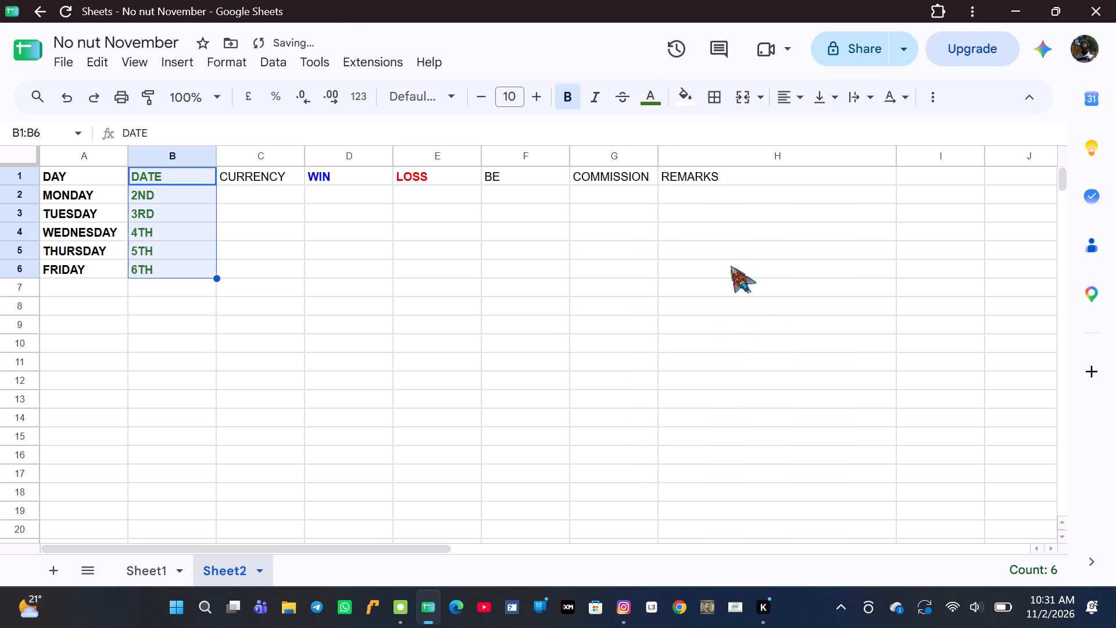
Colour the CURRENCY header text in cell C1 yellow and make it bold.
click(257, 189)
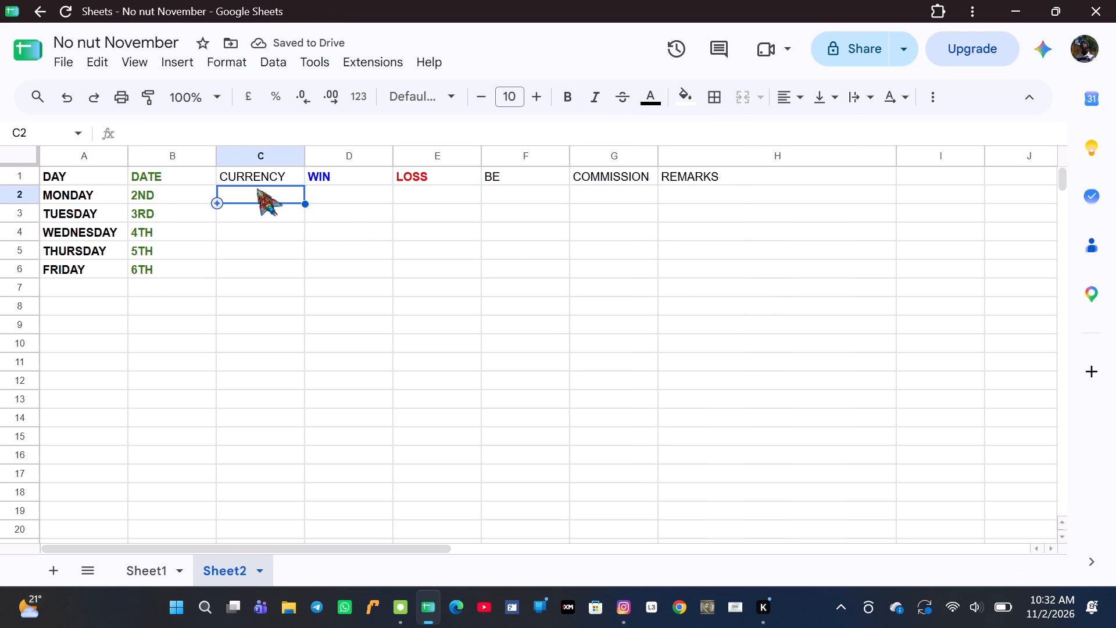
click(255, 177)
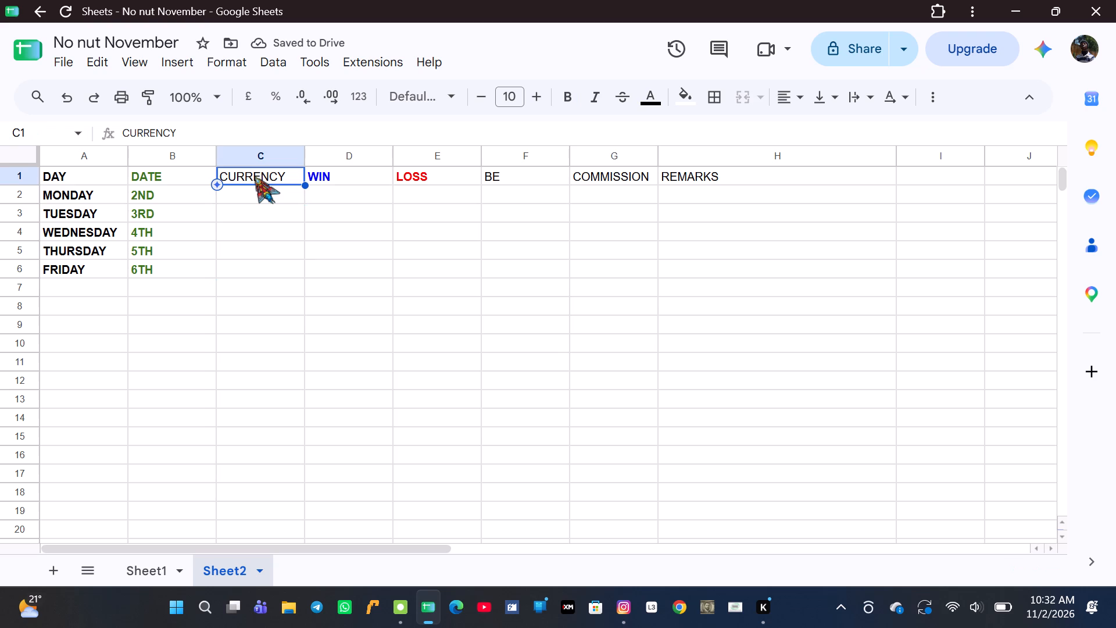
click(645, 103)
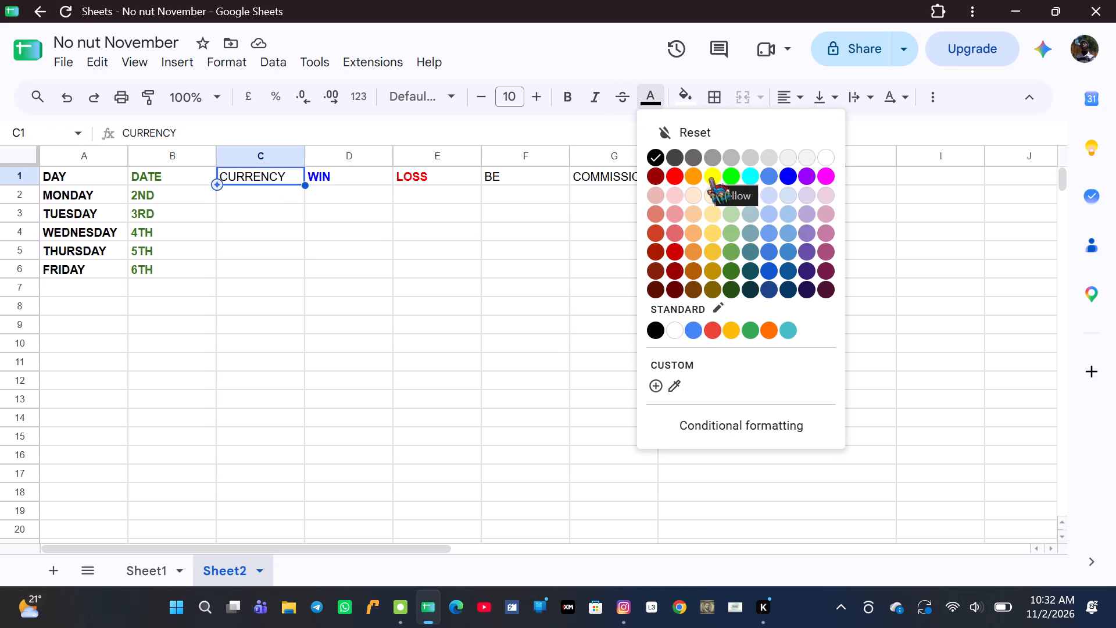
click(710, 179)
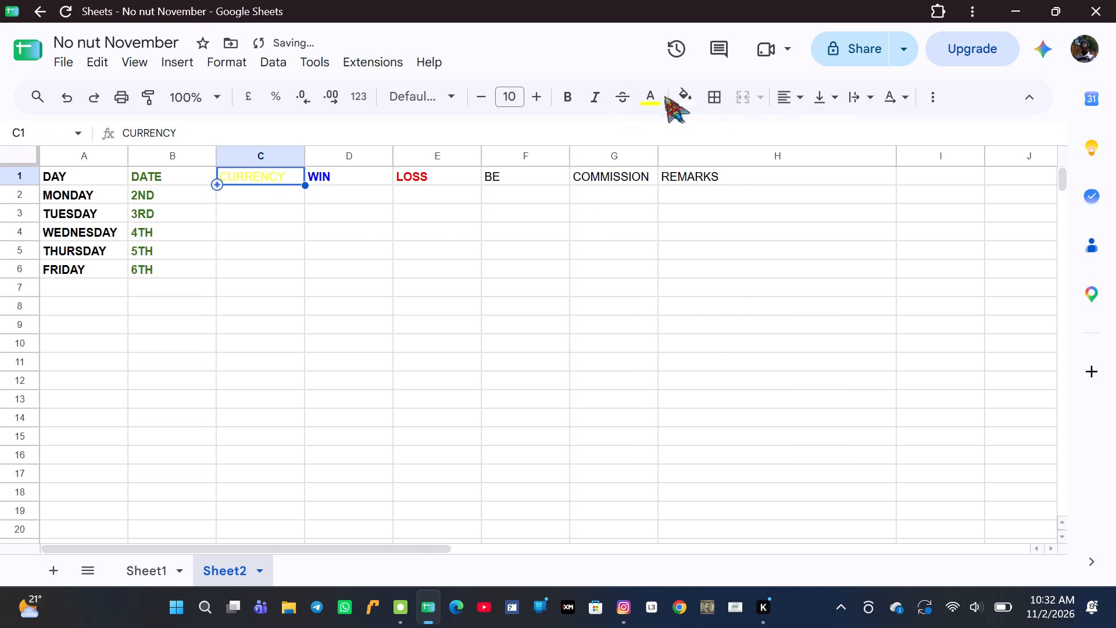
click(572, 95)
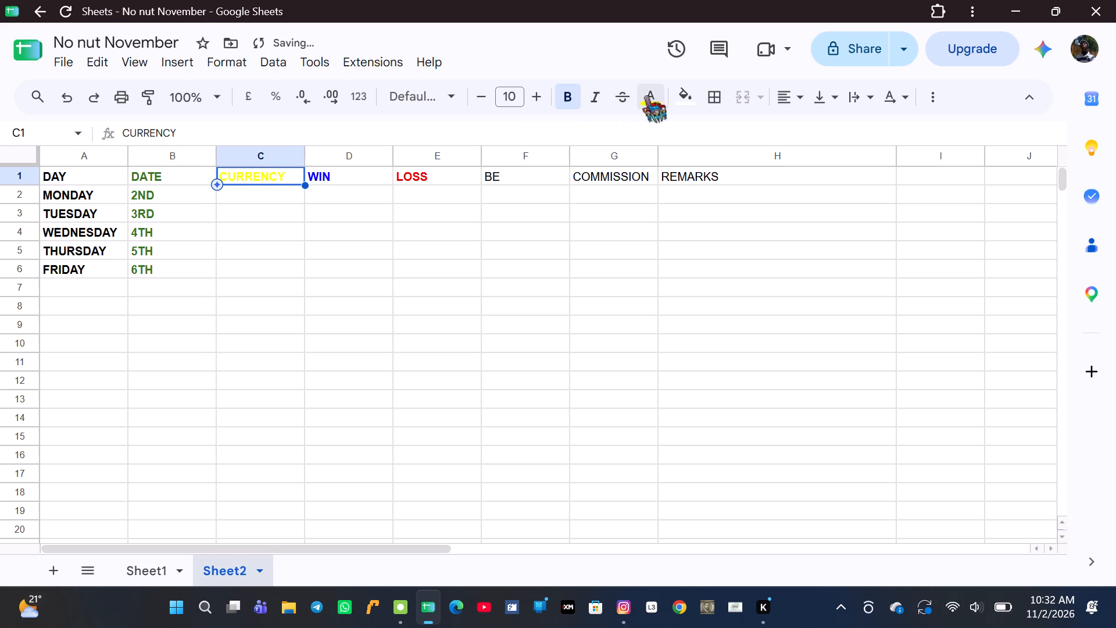
Change the text colour of the CURRENCY header in C1 to magenta.
click(653, 101)
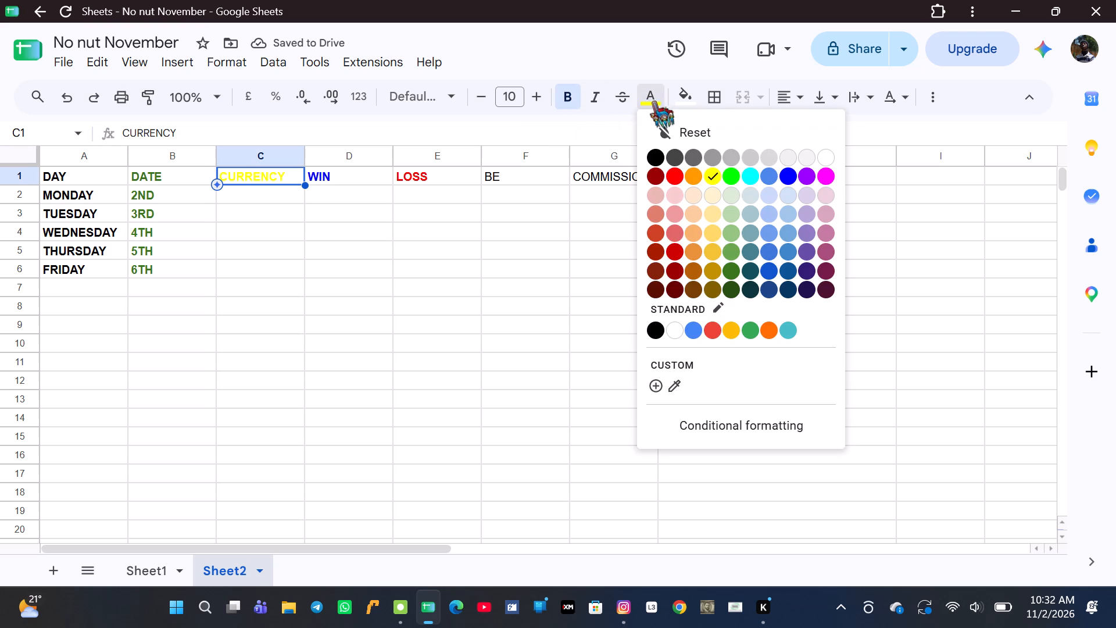
click(822, 180)
Make the COMMISSION header in G1 and the BE header in F1 bold.
click(352, 174)
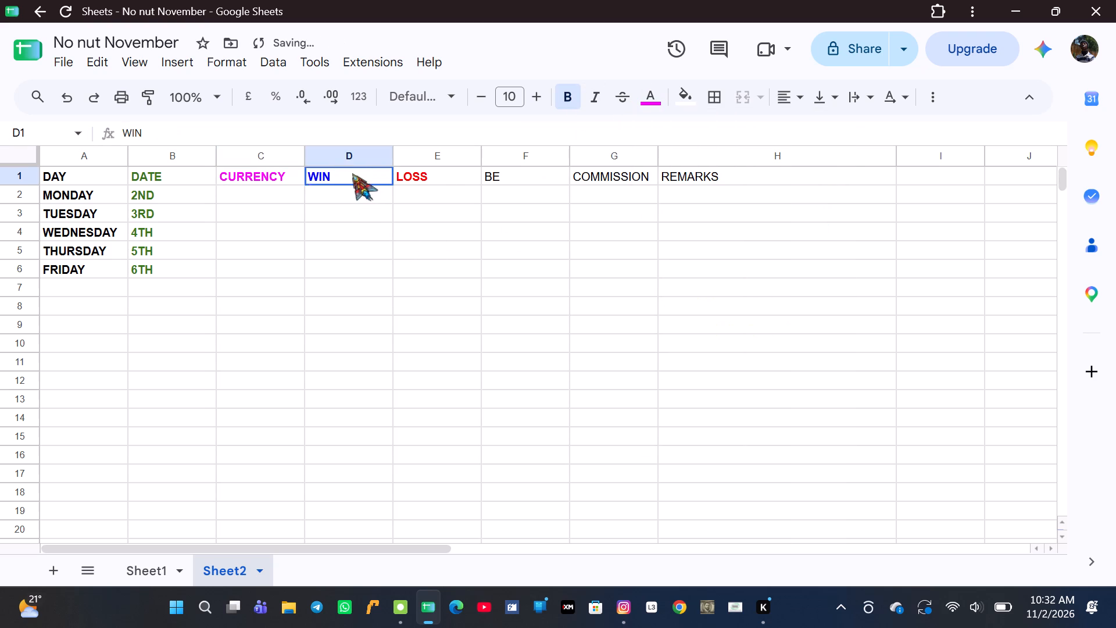
click(495, 170)
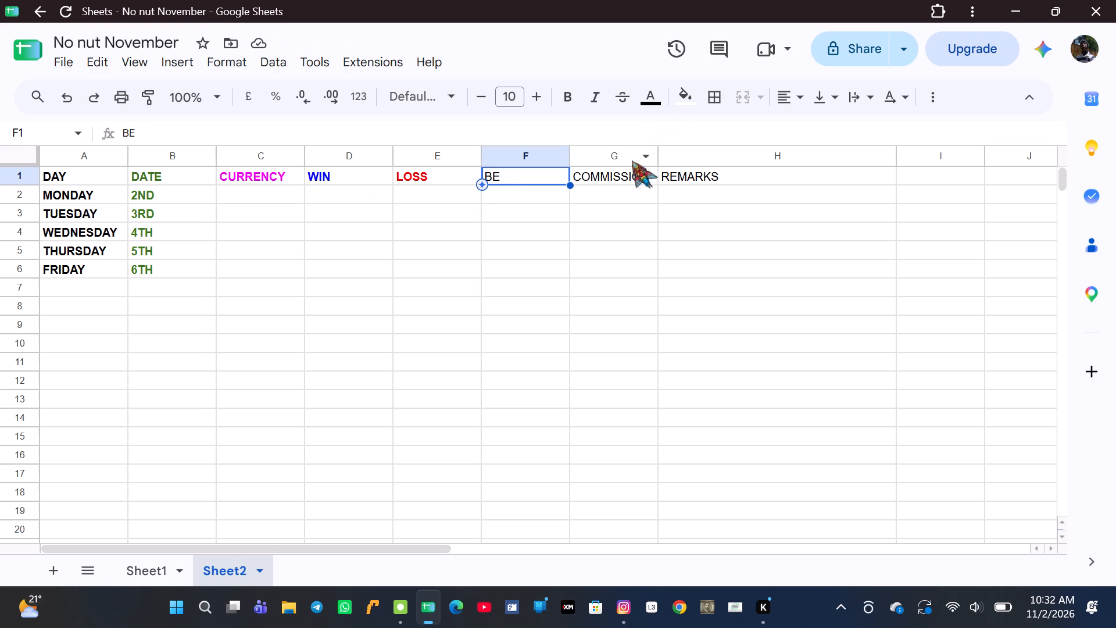
click(625, 177)
click(560, 104)
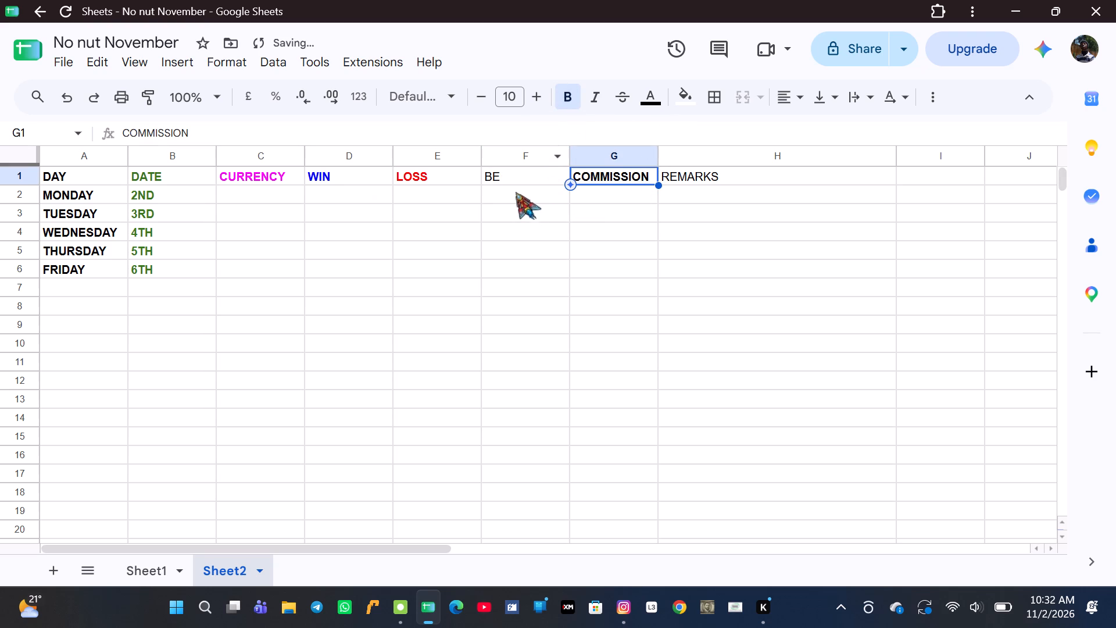
click(511, 181)
click(573, 99)
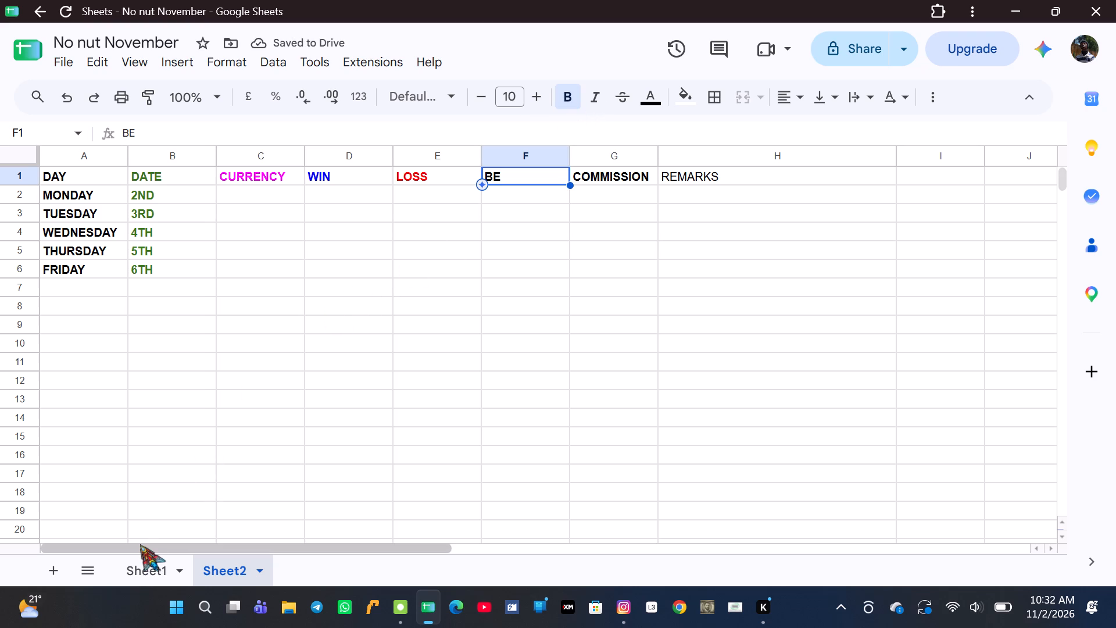
On Sheet1, make the DAY header and the weekday names in cells A1:A6 bold.
click(142, 567)
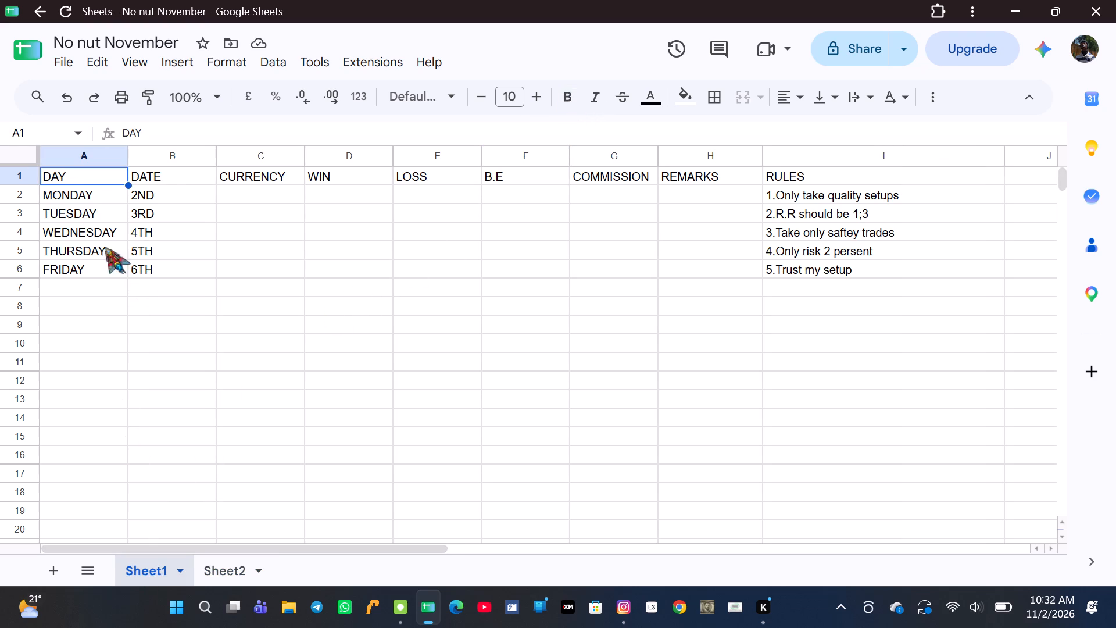
drag(44, 170, 90, 270)
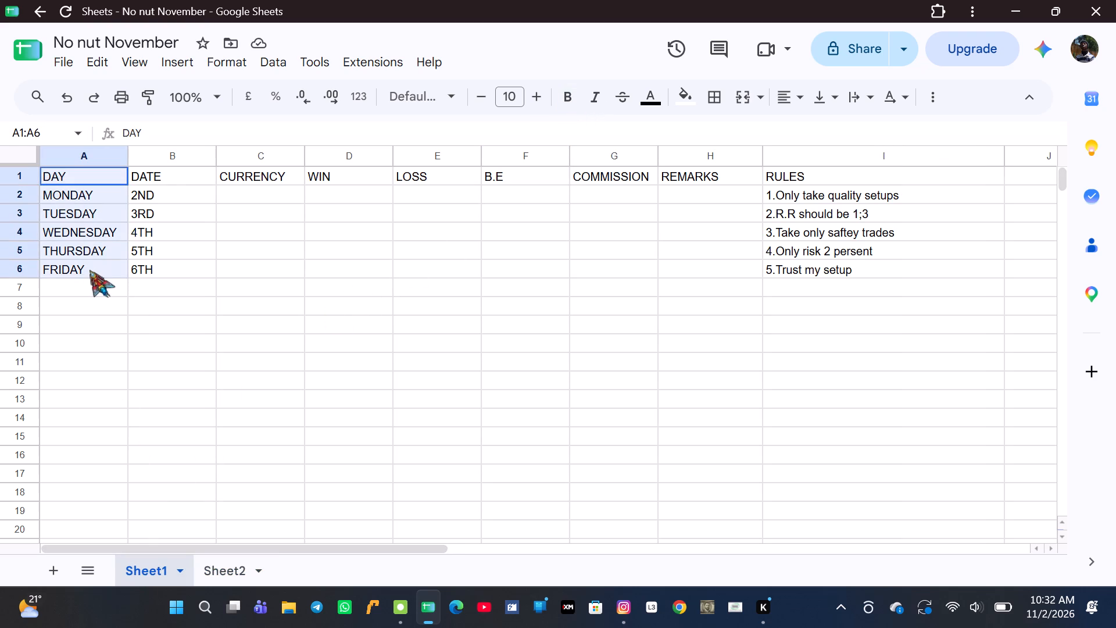
drag(90, 270, 90, 271)
click(561, 94)
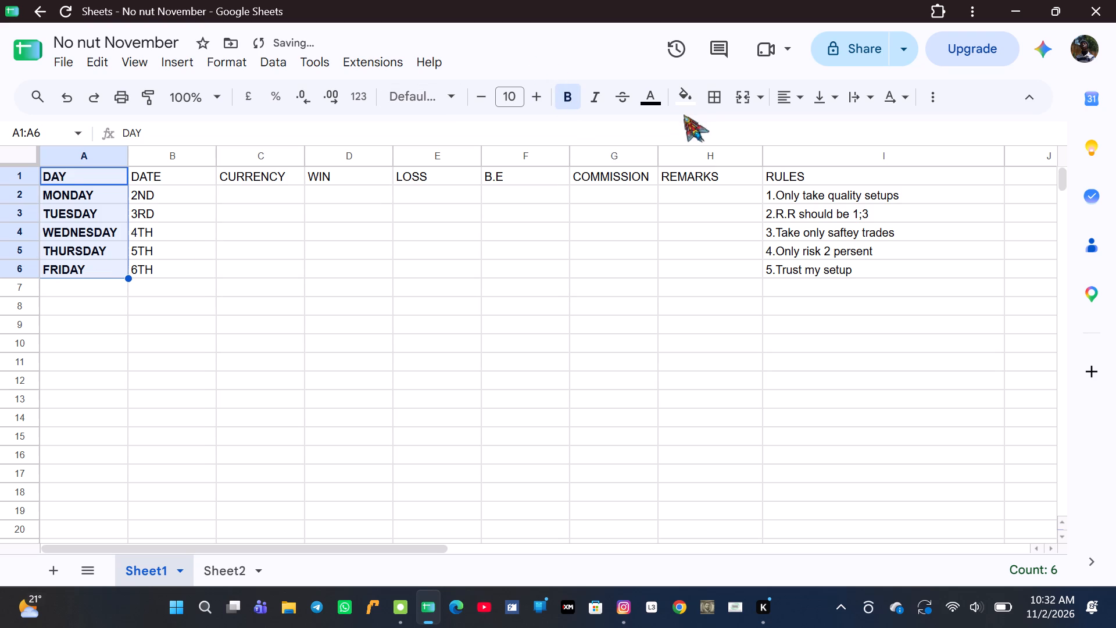
click(656, 99)
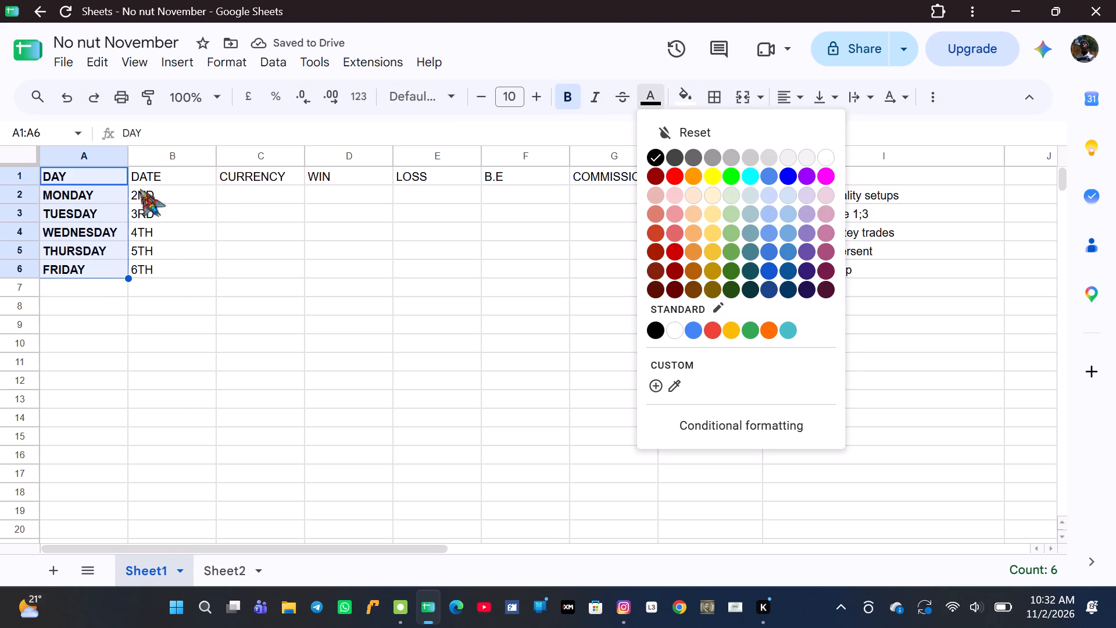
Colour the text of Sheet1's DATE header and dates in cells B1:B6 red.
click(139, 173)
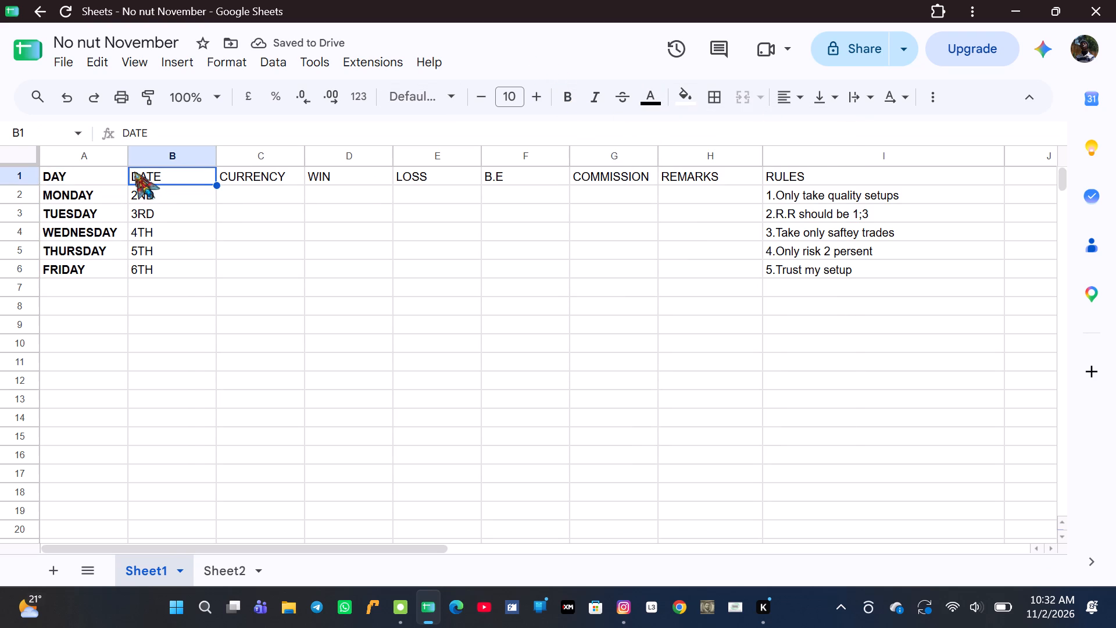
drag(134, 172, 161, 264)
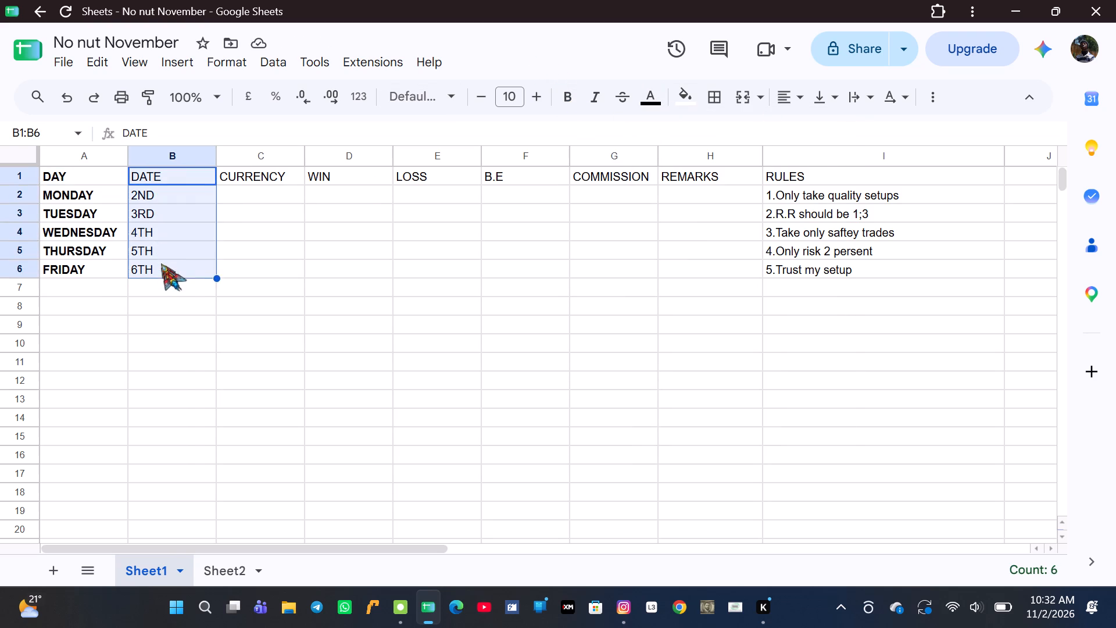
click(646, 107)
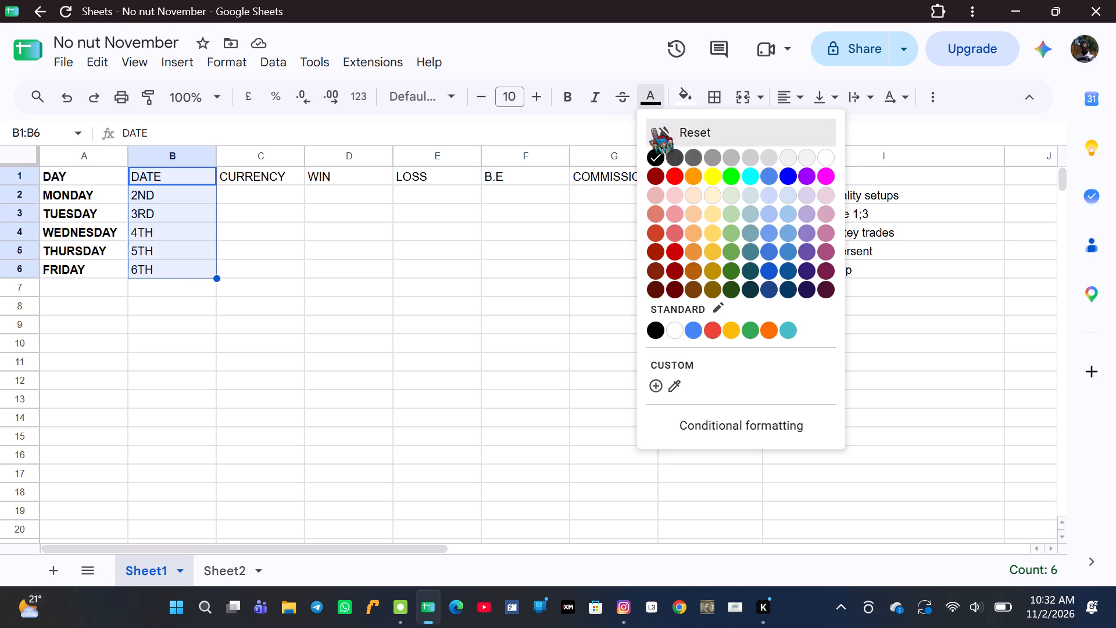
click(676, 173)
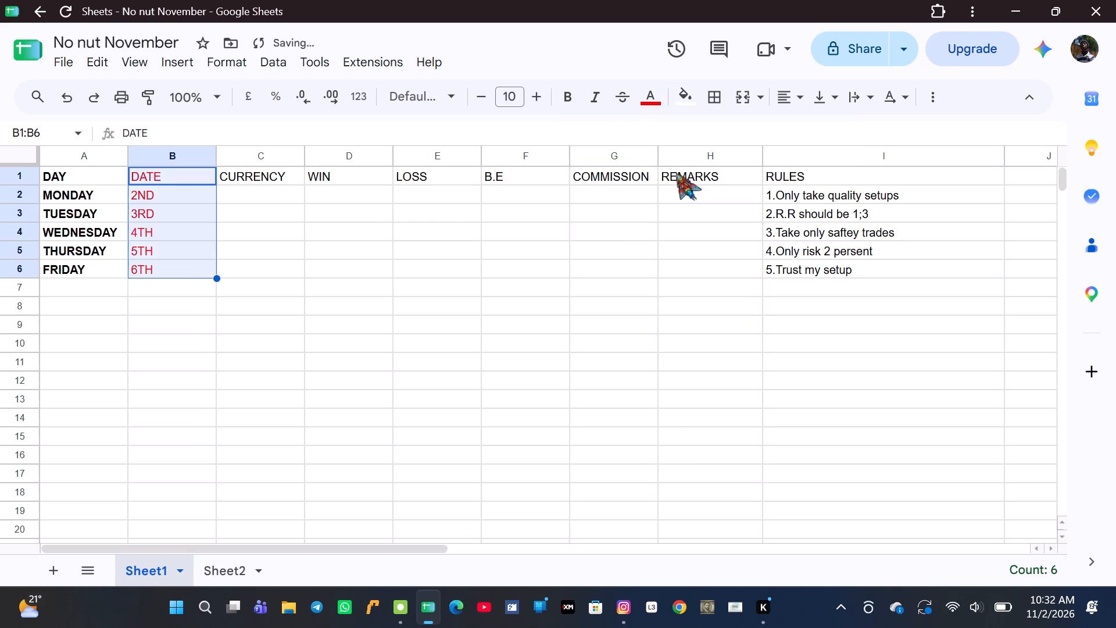
Change the text colour of the DATE header and dates in B1:B6 to dark green and make them bold.
click(652, 101)
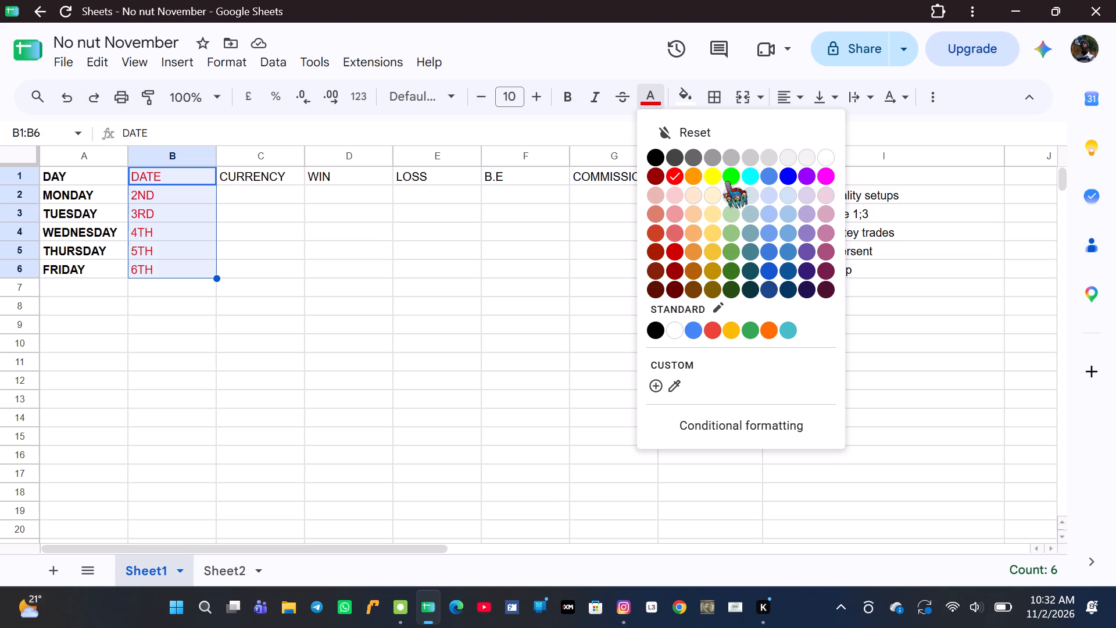
click(732, 263)
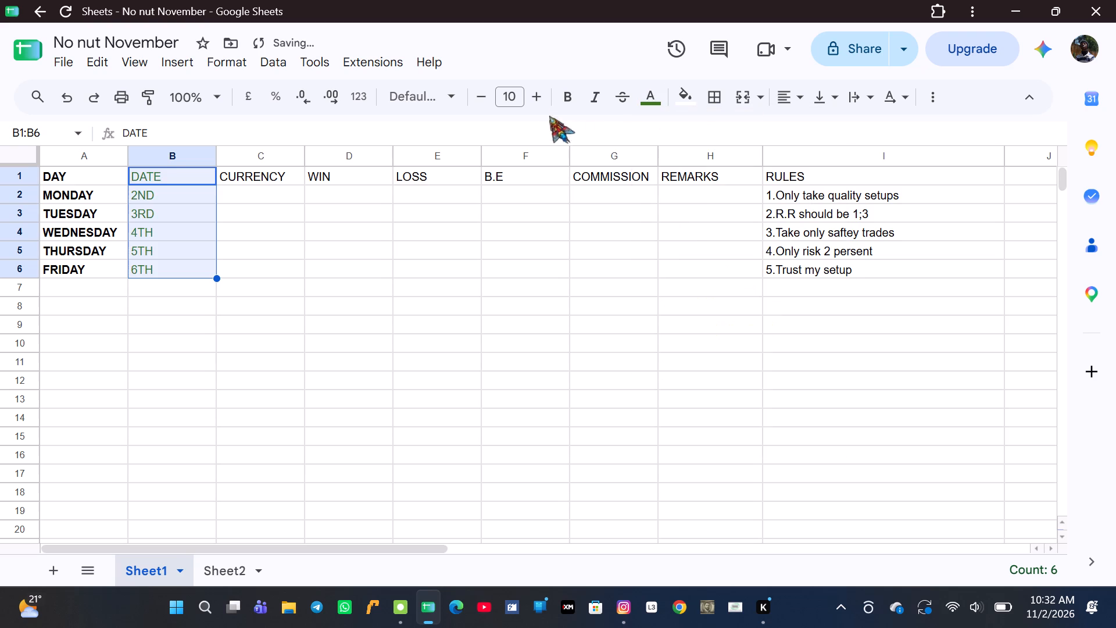
click(566, 91)
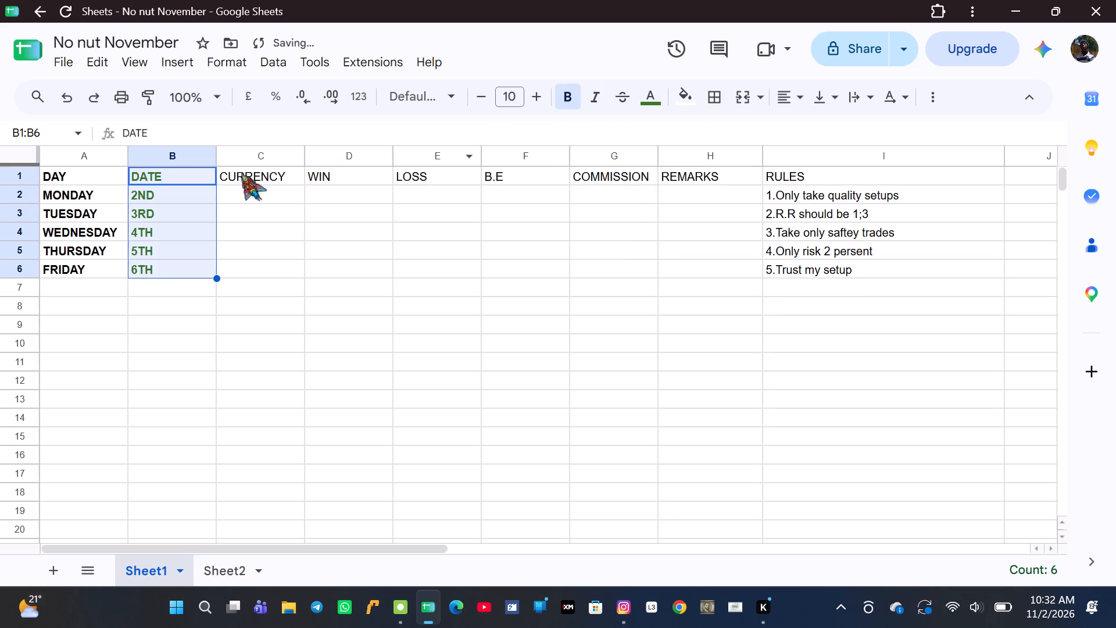
Make Sheet1's CURRENCY header in cell C1 bold and colour its text magenta.
drag(228, 173, 257, 173)
click(257, 173)
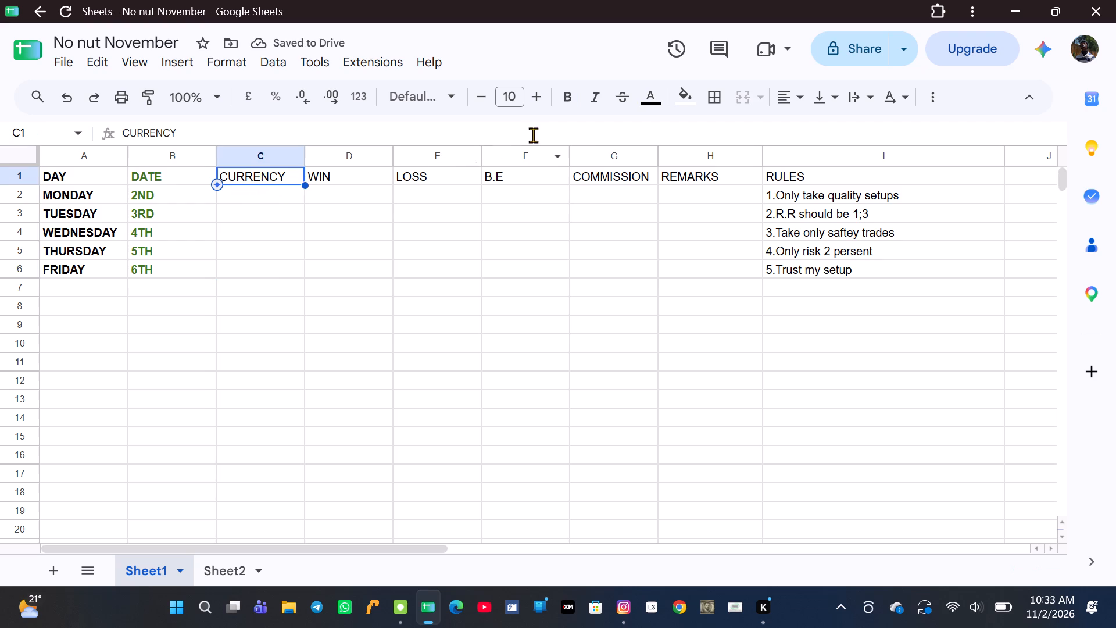
click(566, 93)
click(652, 111)
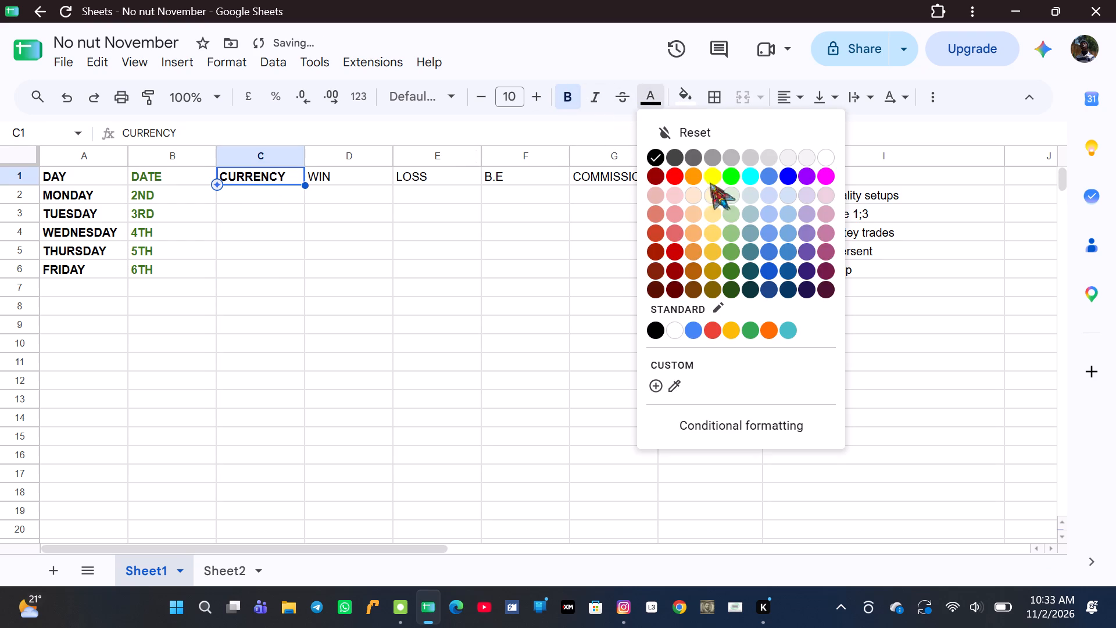
click(829, 172)
Colour the WIN header text in Sheet1's cell D1 blue and make it bold.
click(345, 177)
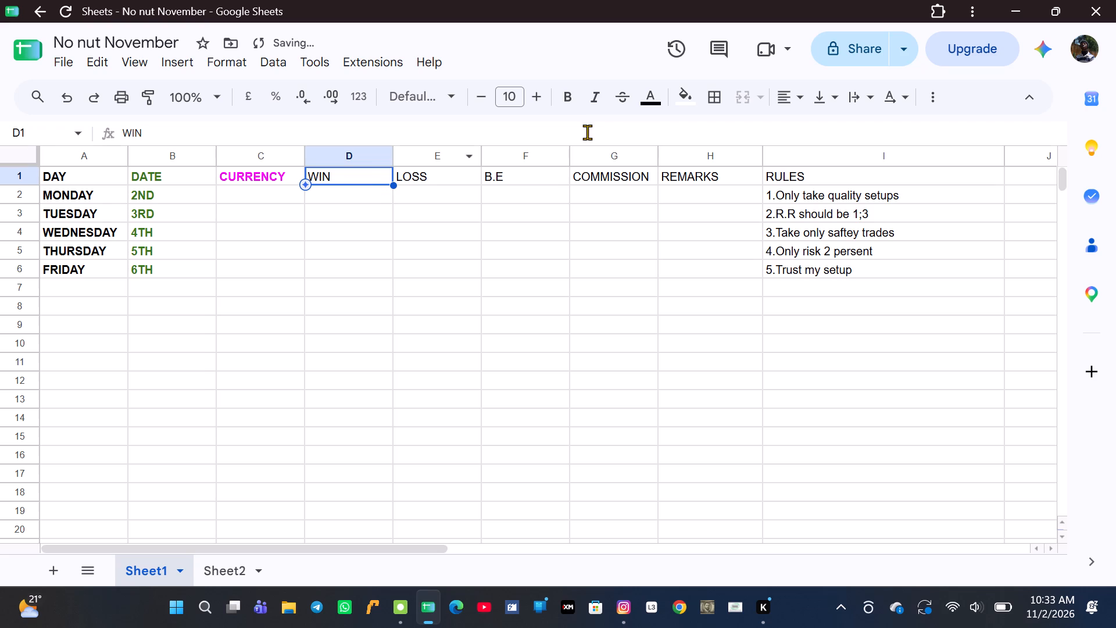
click(651, 97)
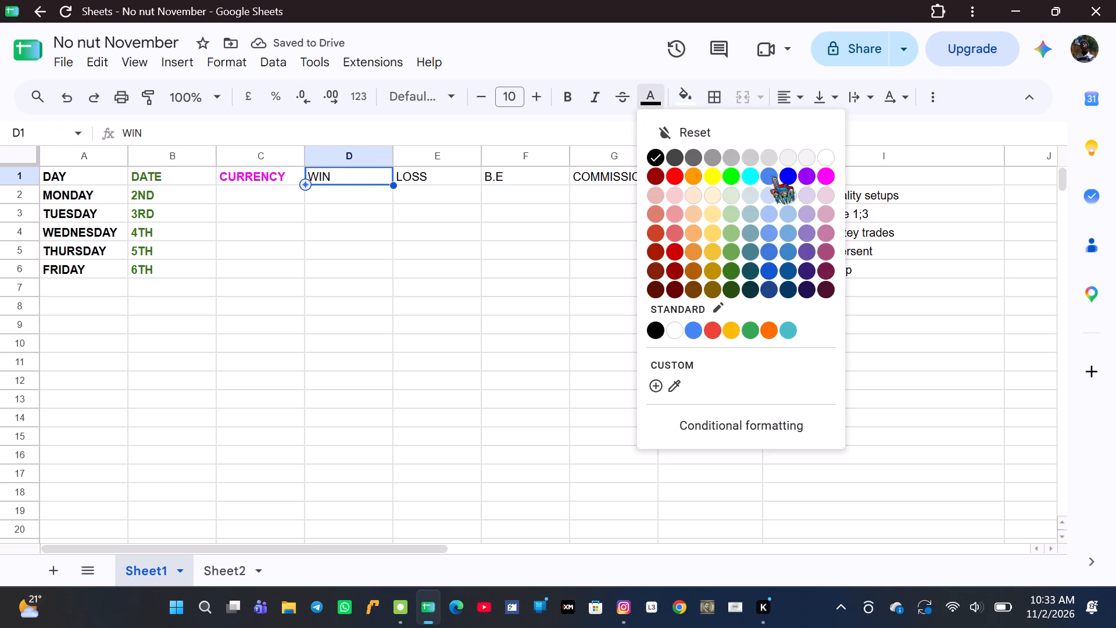
click(782, 177)
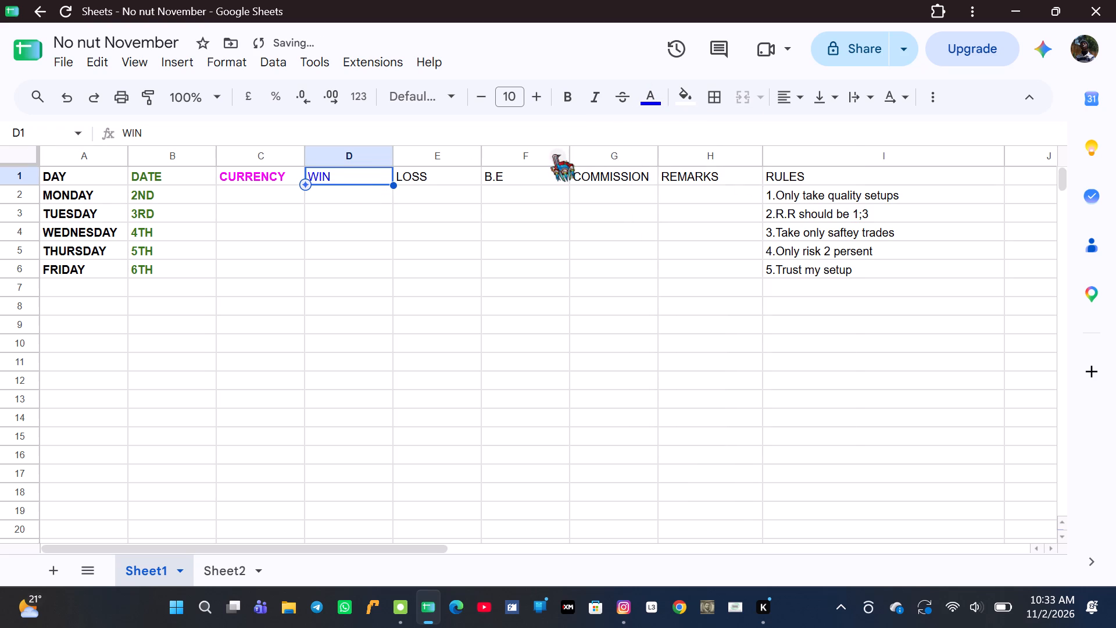
click(567, 99)
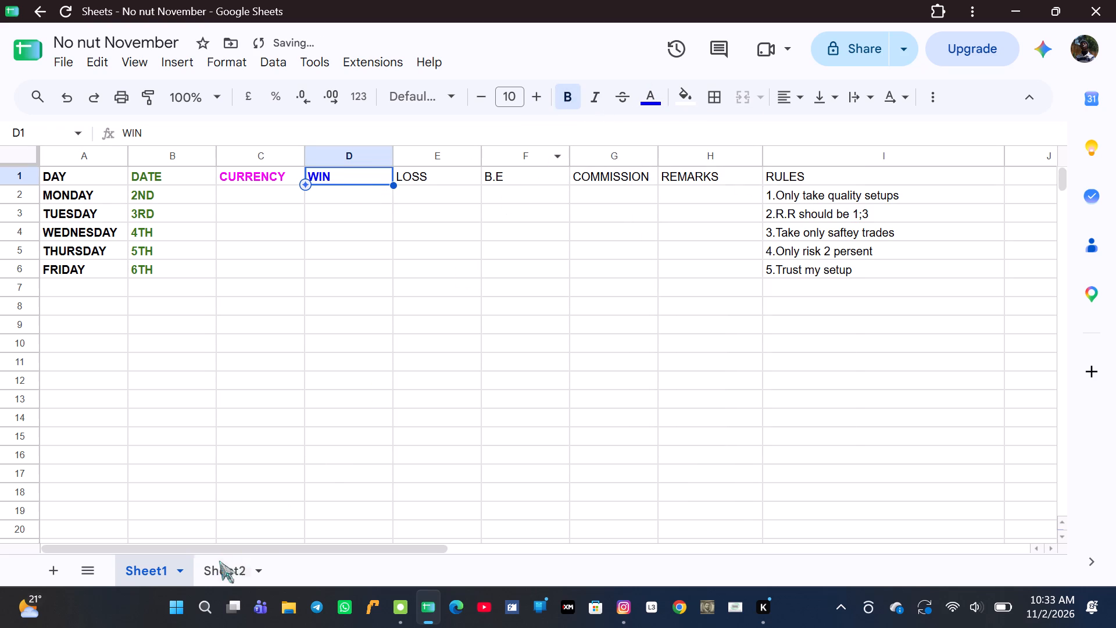
Check the header colours on Sheet2, and make Sheet1's LOSS header in E1 red and bold to match.
click(217, 563)
click(148, 577)
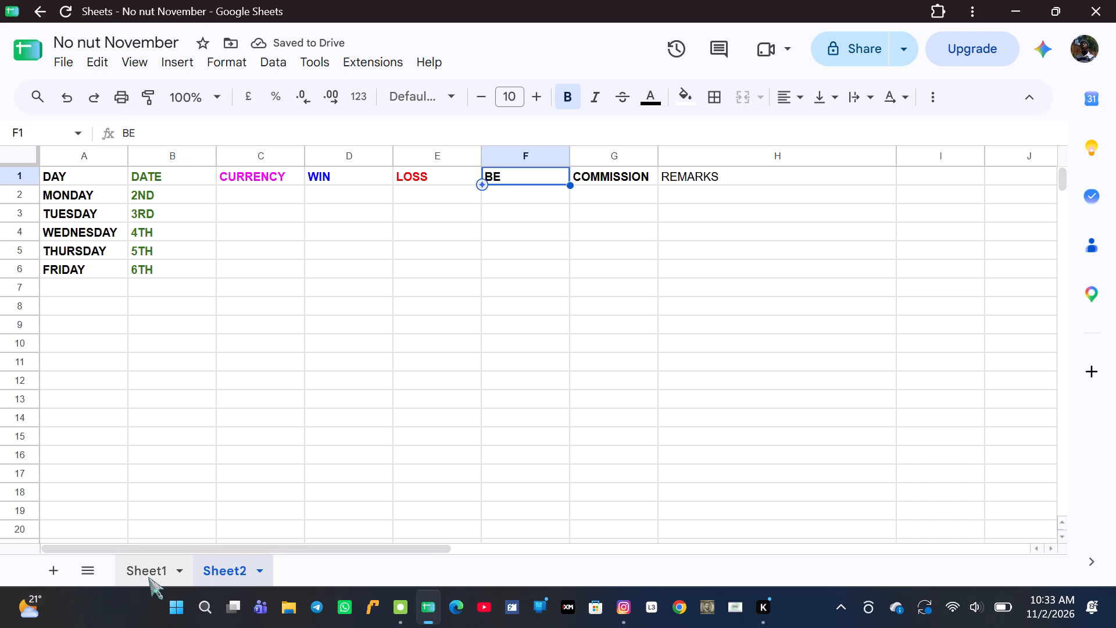
click(416, 180)
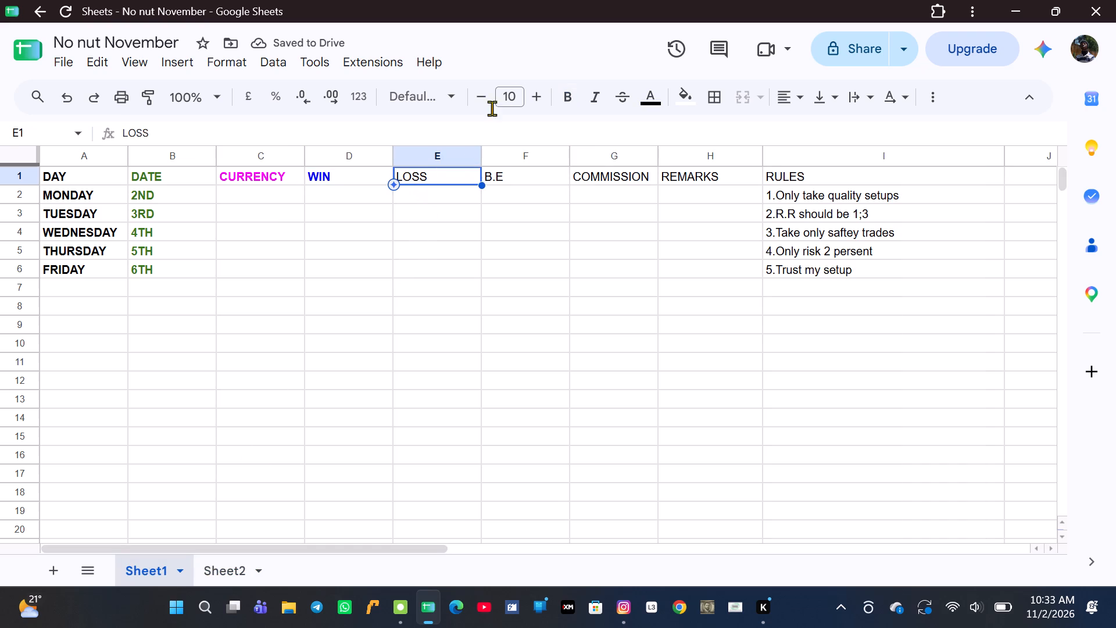
click(650, 85)
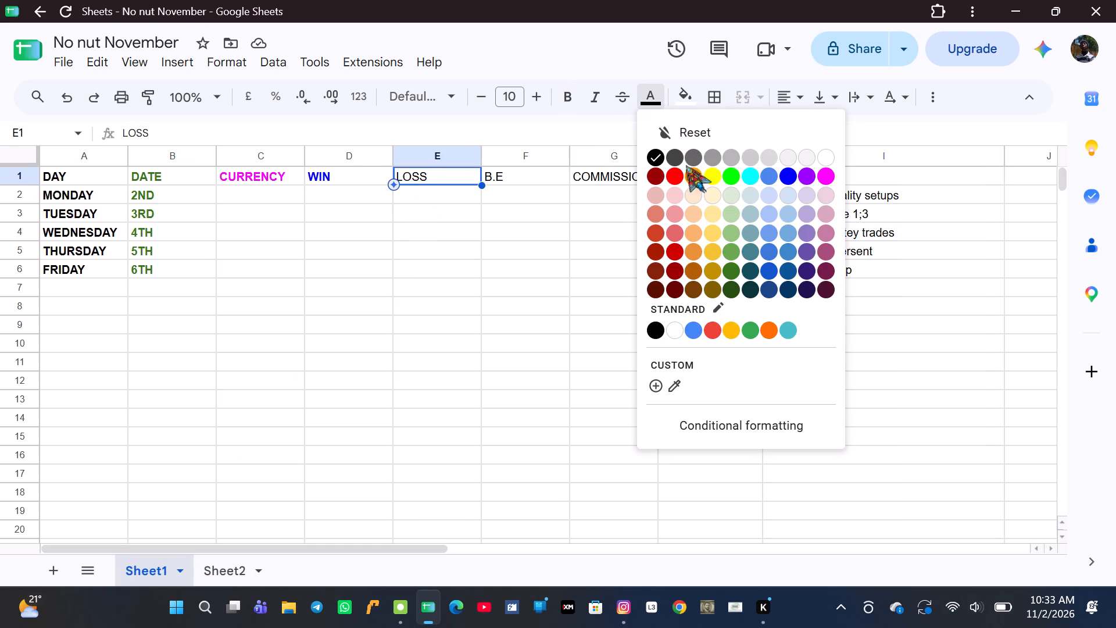
click(670, 176)
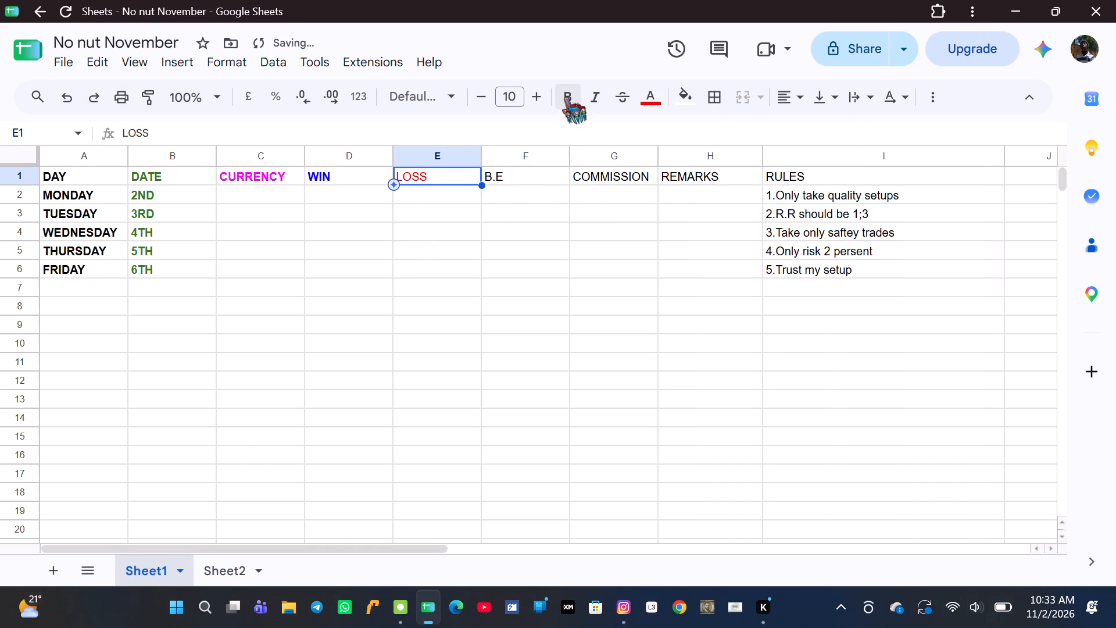
click(566, 97)
Make the COMMISSION header in Sheet1's cell G1 bold.
click(519, 175)
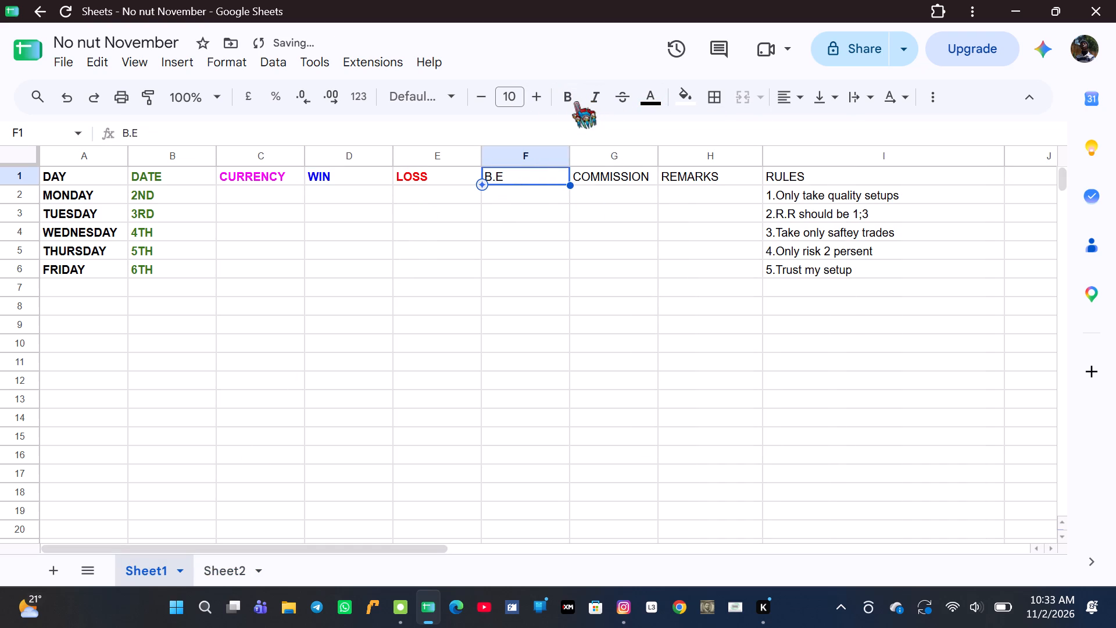
drag(575, 102, 606, 174)
click(606, 174)
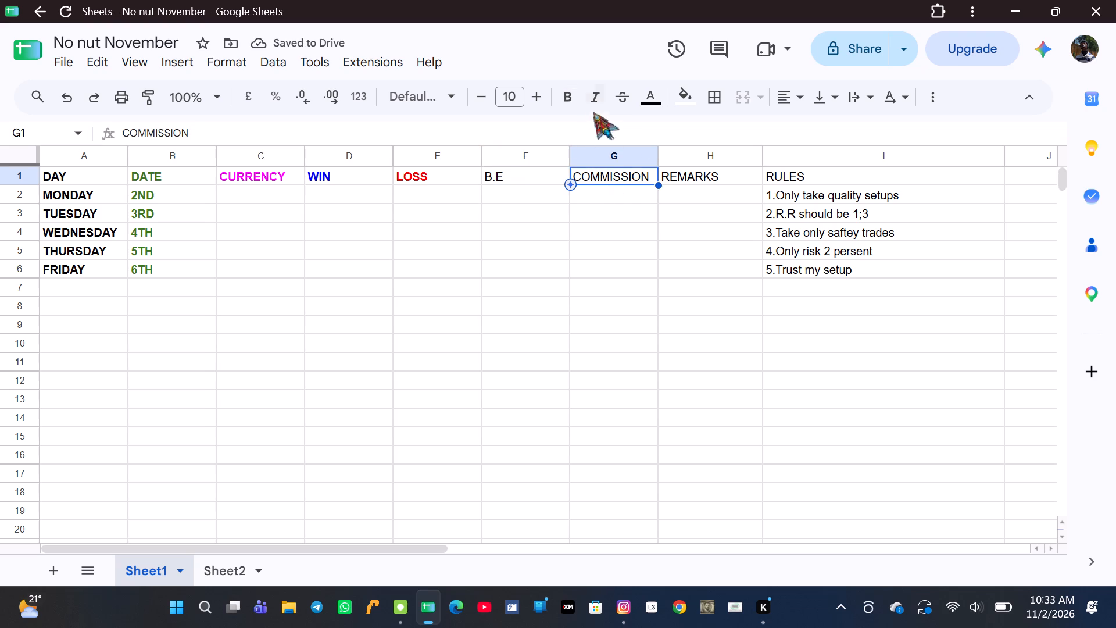
click(569, 102)
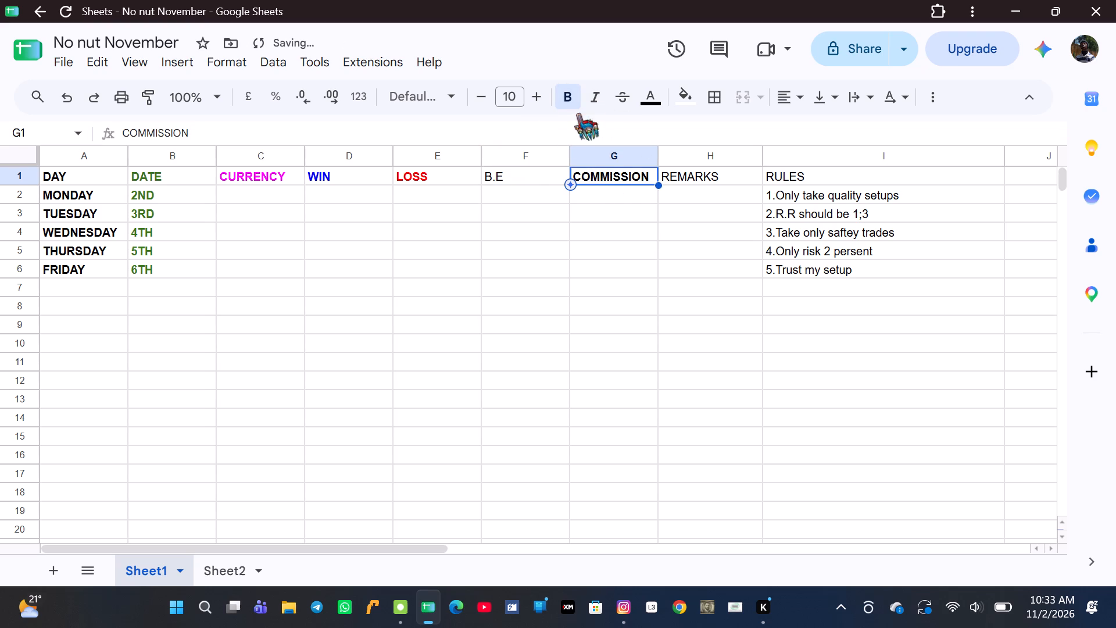
Make the B.E and REMARKS headers in Sheet1's cells F1 and H1 bold.
click(495, 180)
click(570, 100)
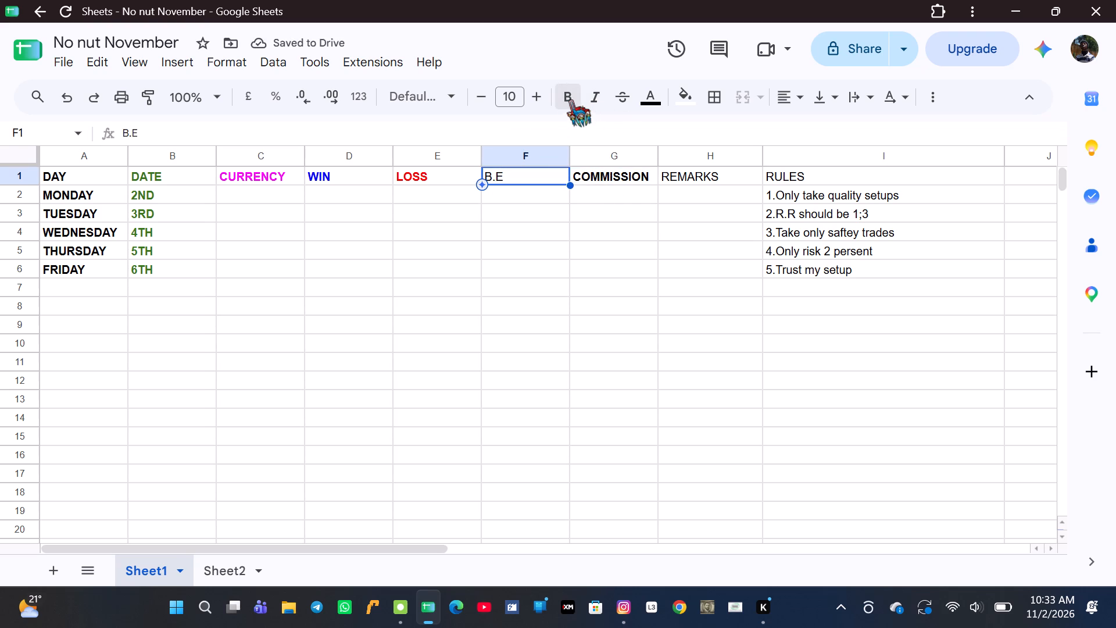
click(690, 172)
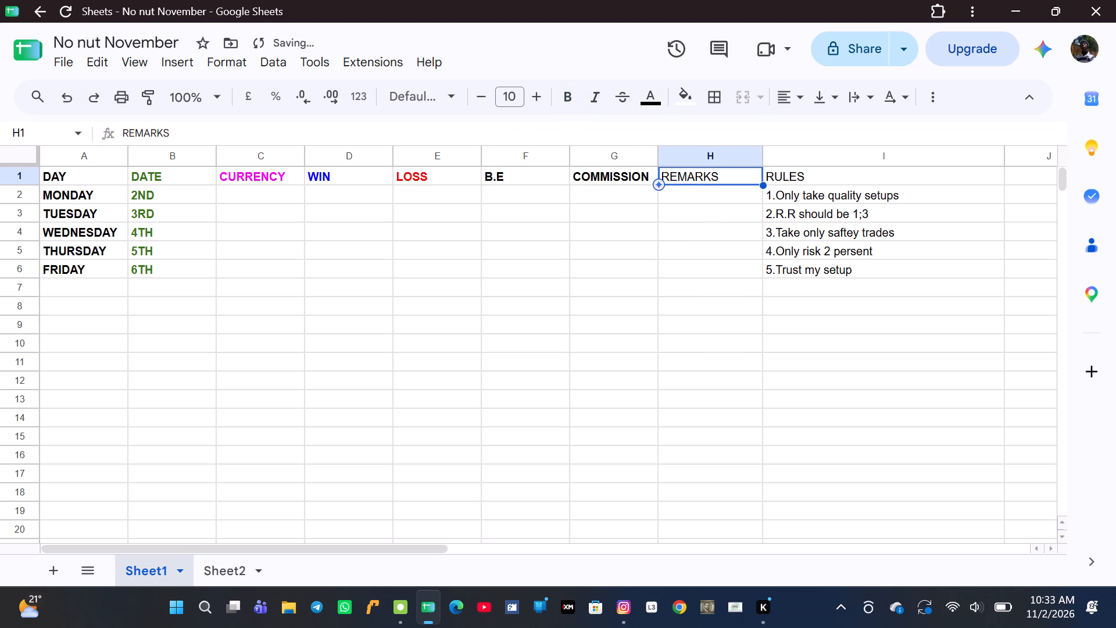
click(571, 103)
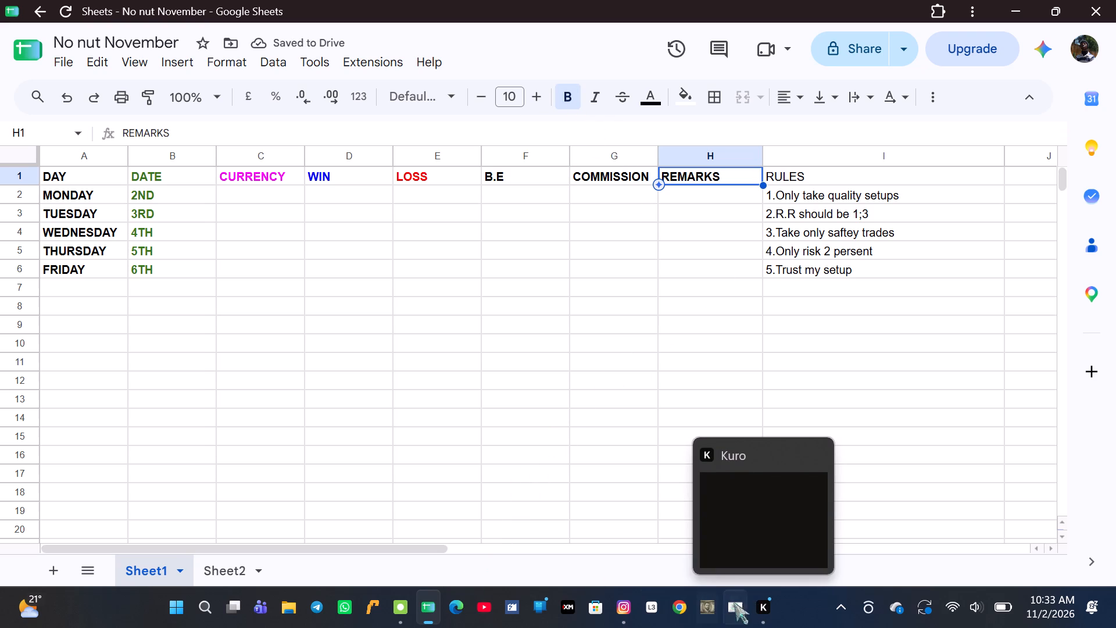
Check the REMARKS column on Sheet2, and widen Sheet1's column H to about the same width.
click(226, 573)
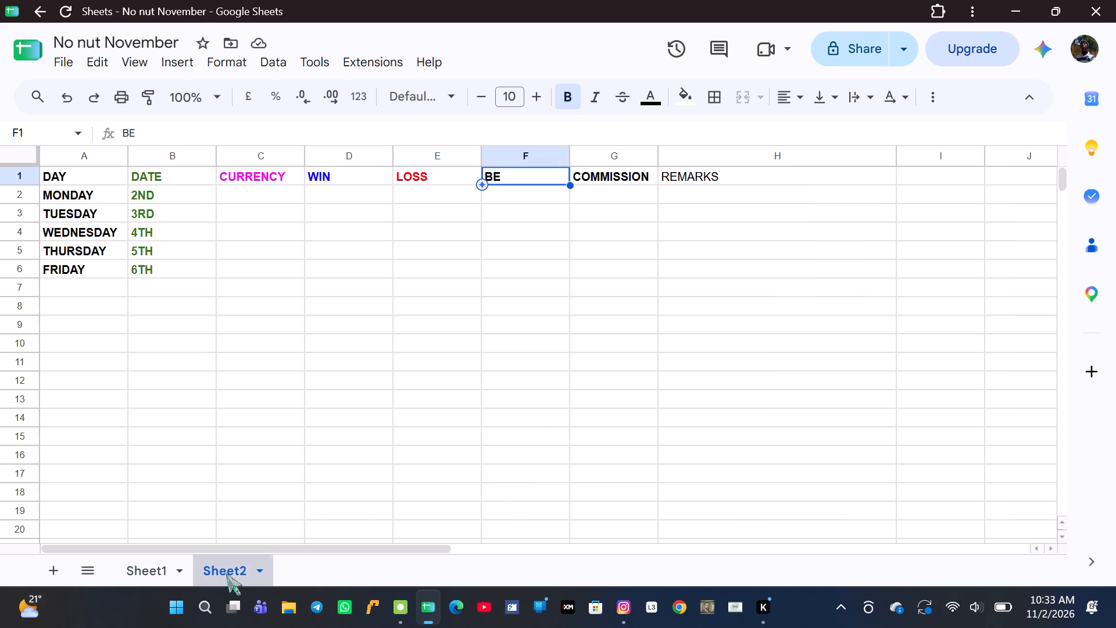
click(139, 576)
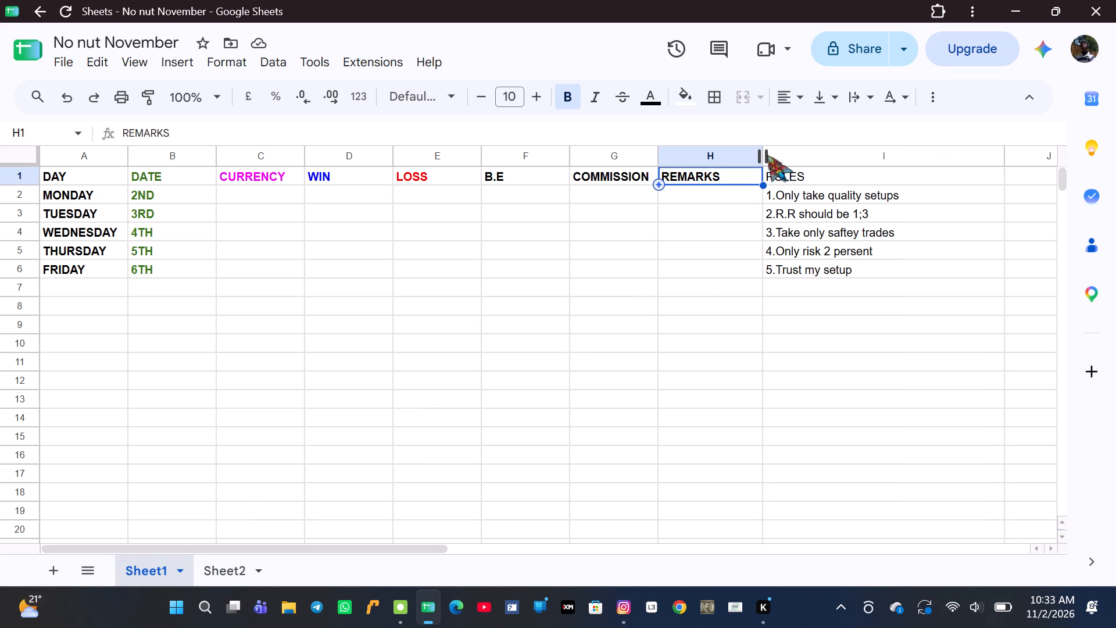
drag(764, 155, 842, 152)
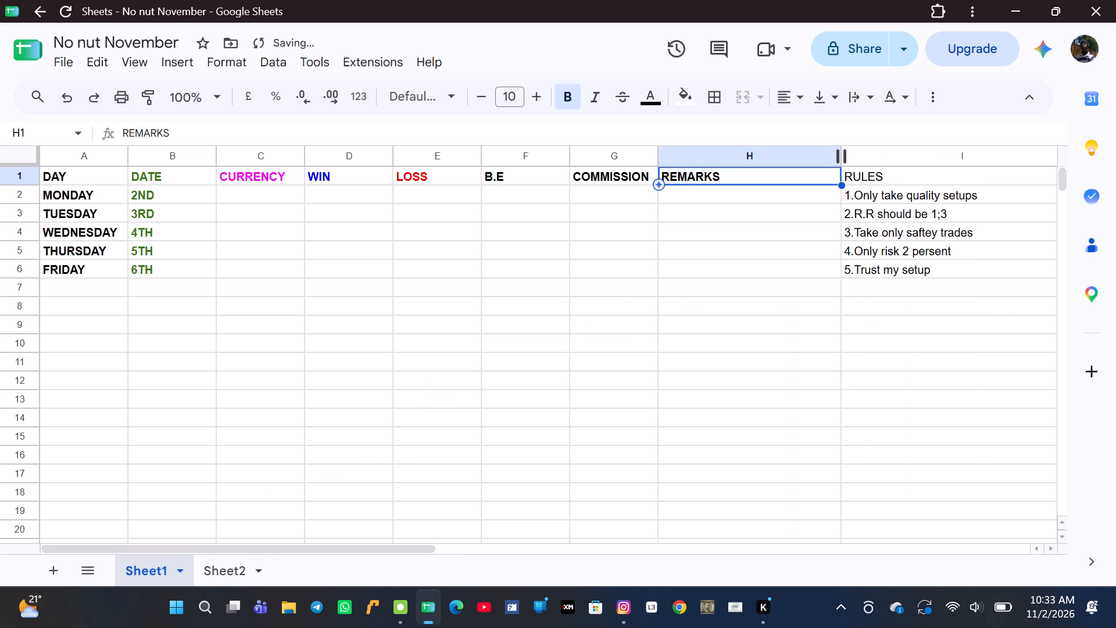
drag(842, 152, 895, 149)
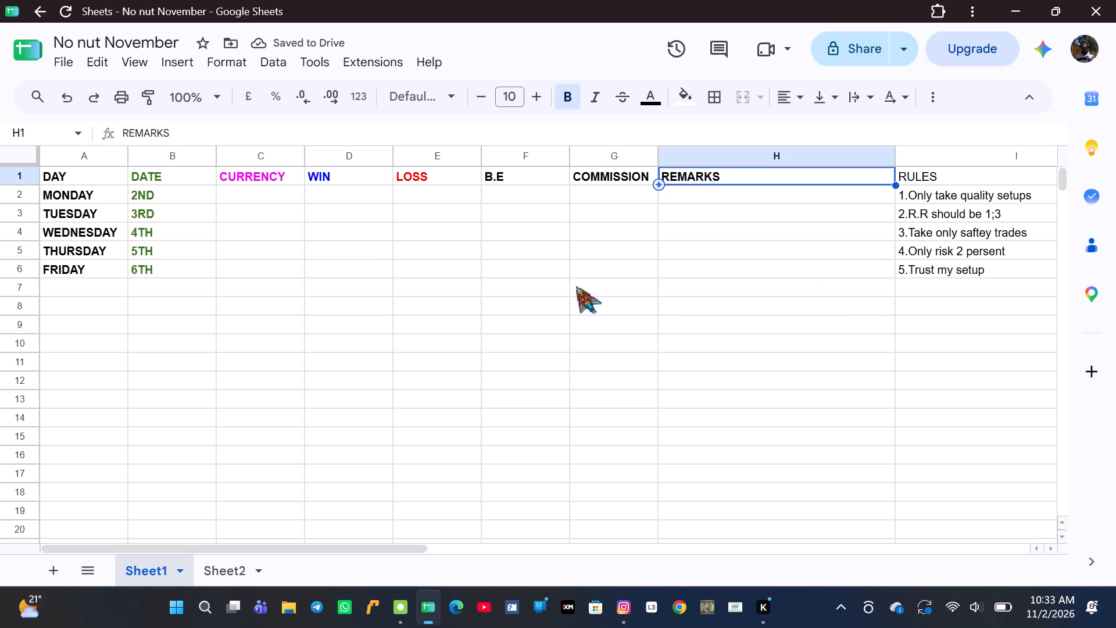
click(556, 311)
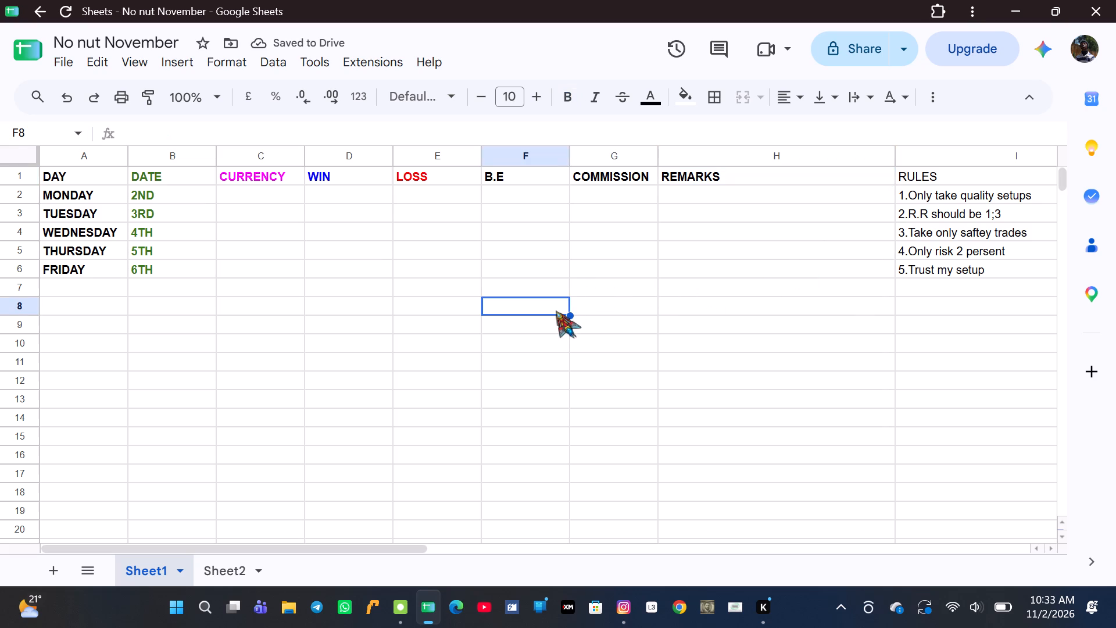